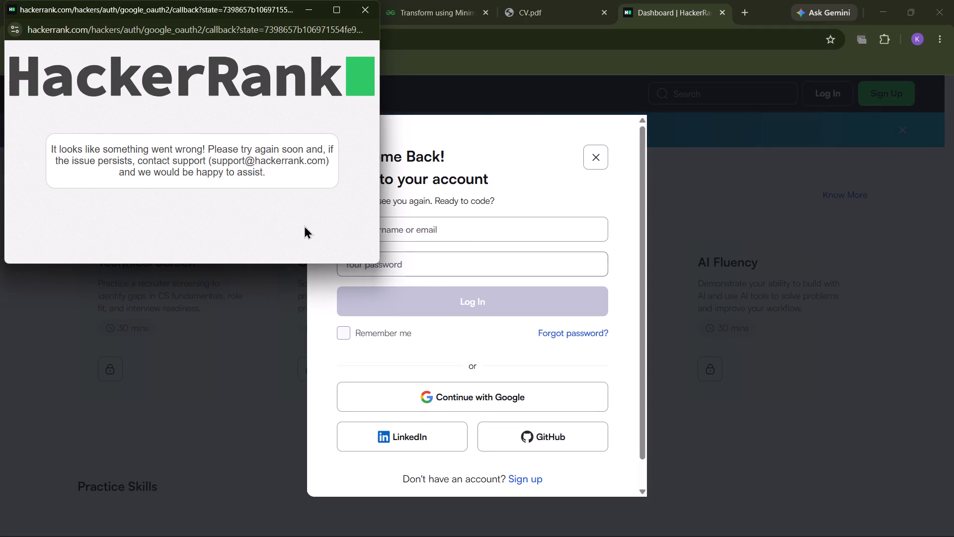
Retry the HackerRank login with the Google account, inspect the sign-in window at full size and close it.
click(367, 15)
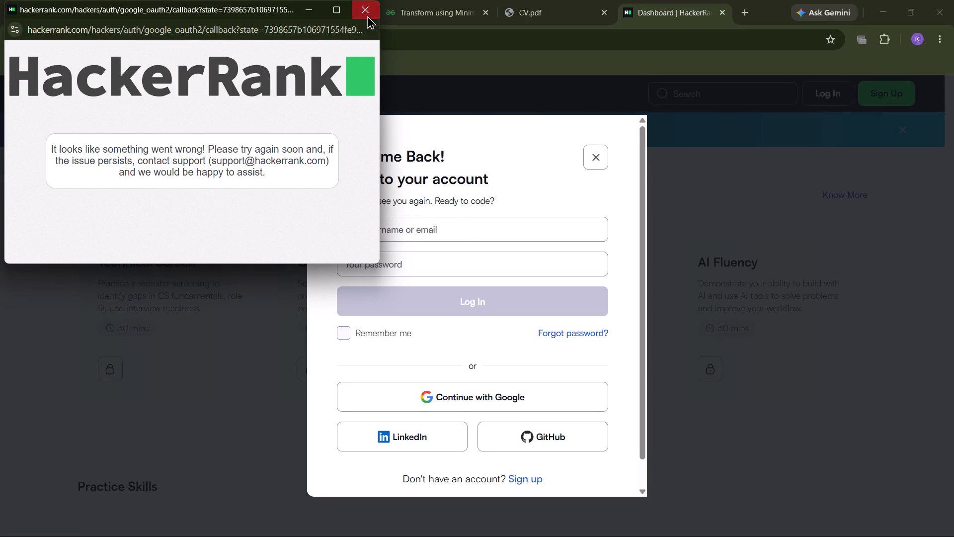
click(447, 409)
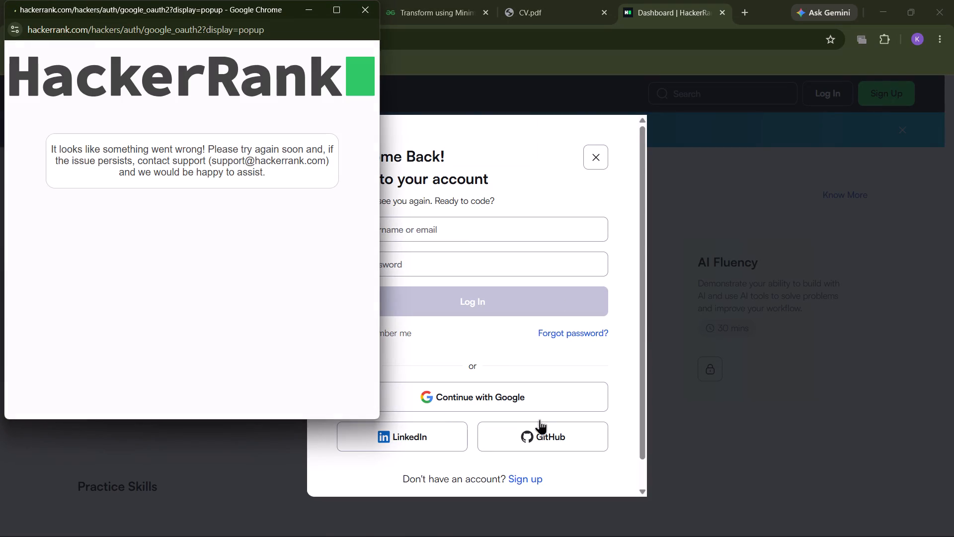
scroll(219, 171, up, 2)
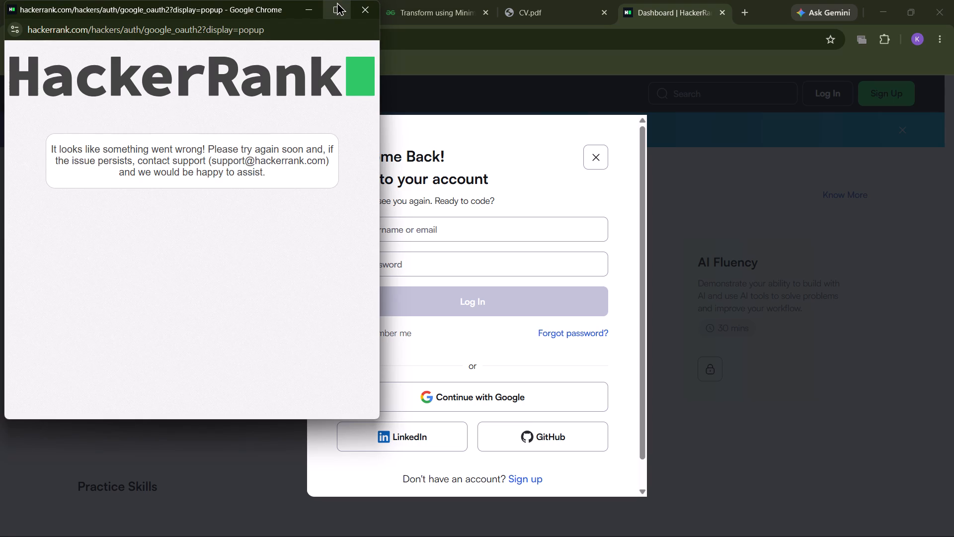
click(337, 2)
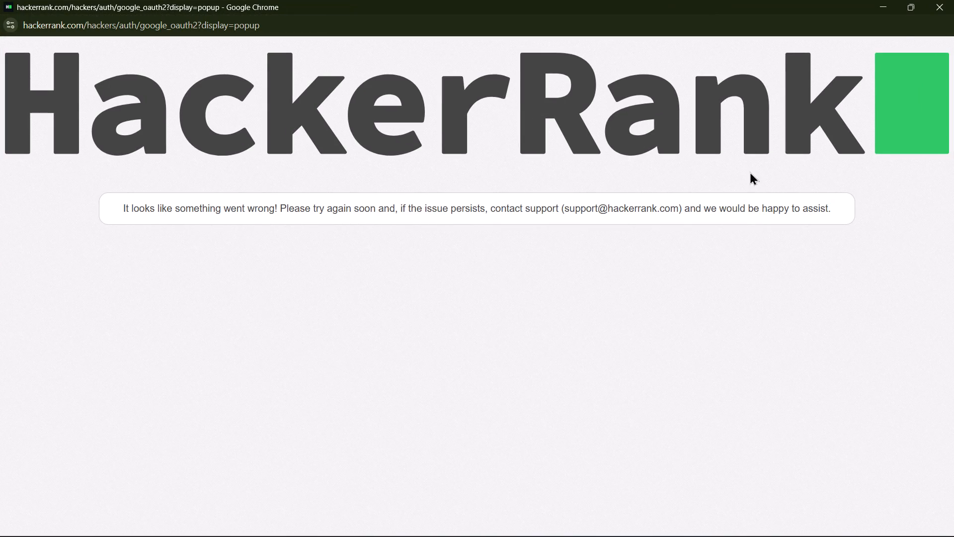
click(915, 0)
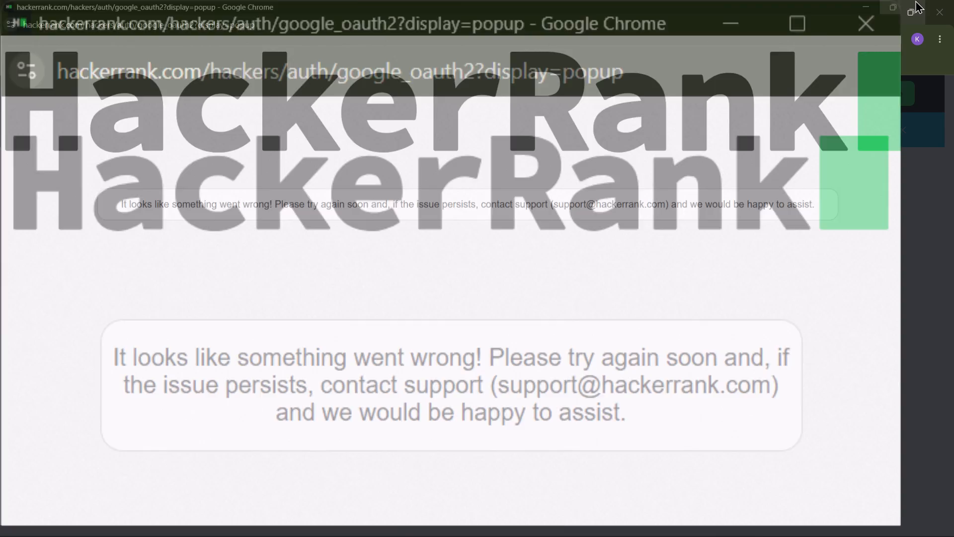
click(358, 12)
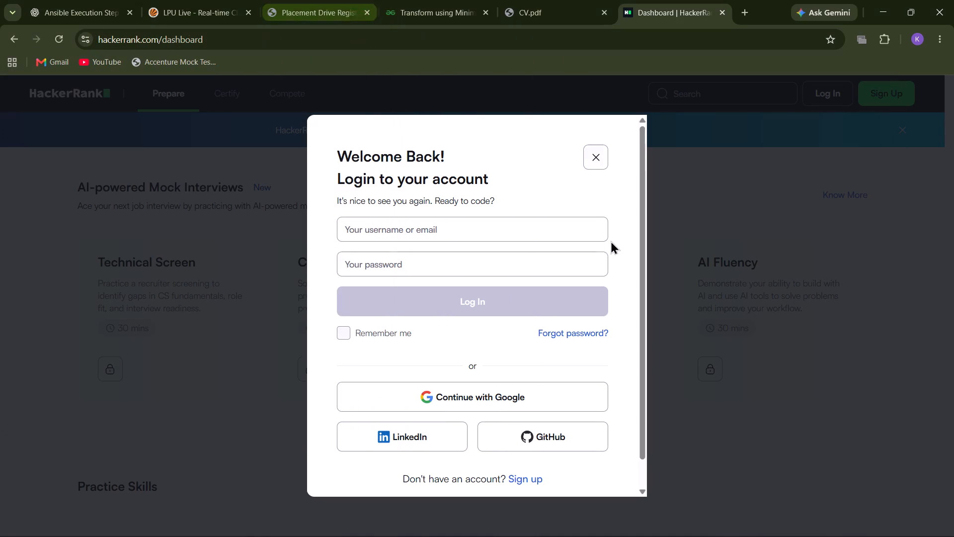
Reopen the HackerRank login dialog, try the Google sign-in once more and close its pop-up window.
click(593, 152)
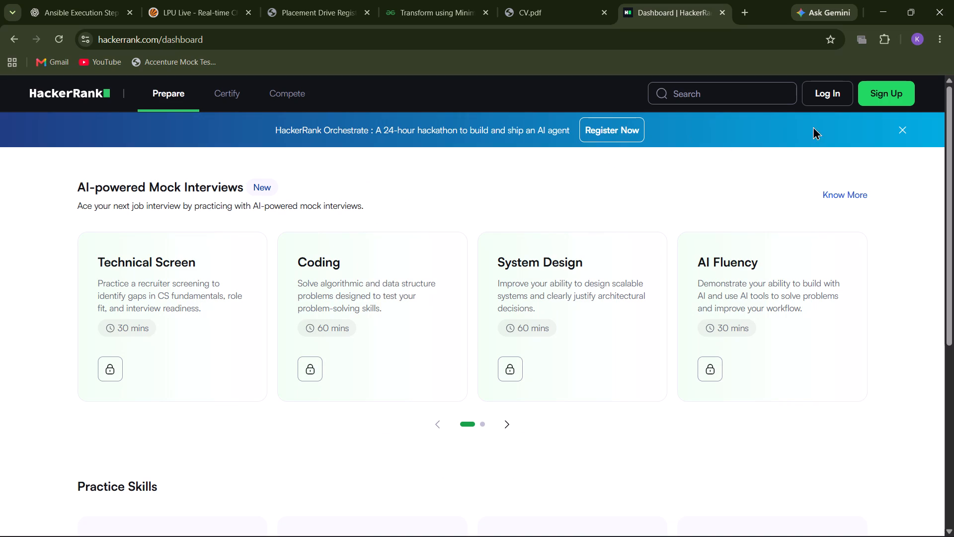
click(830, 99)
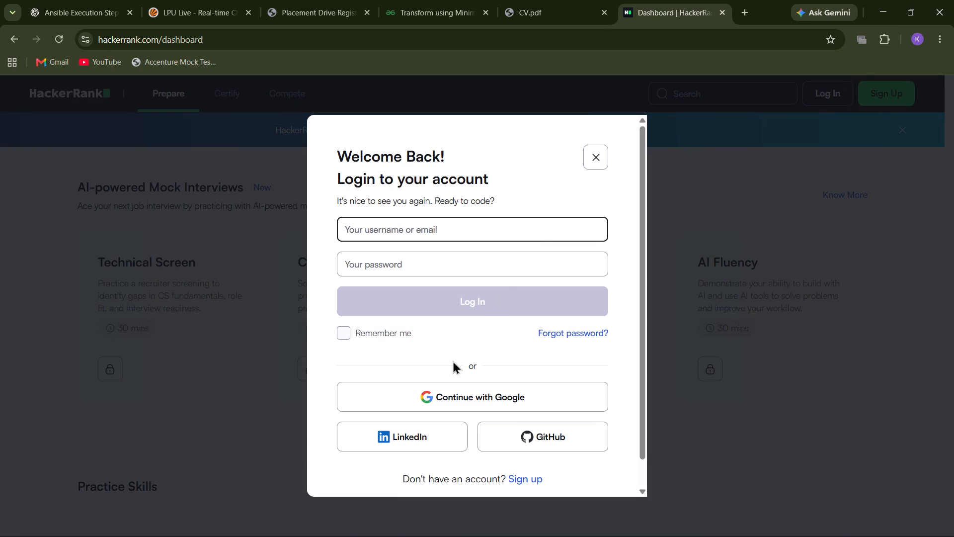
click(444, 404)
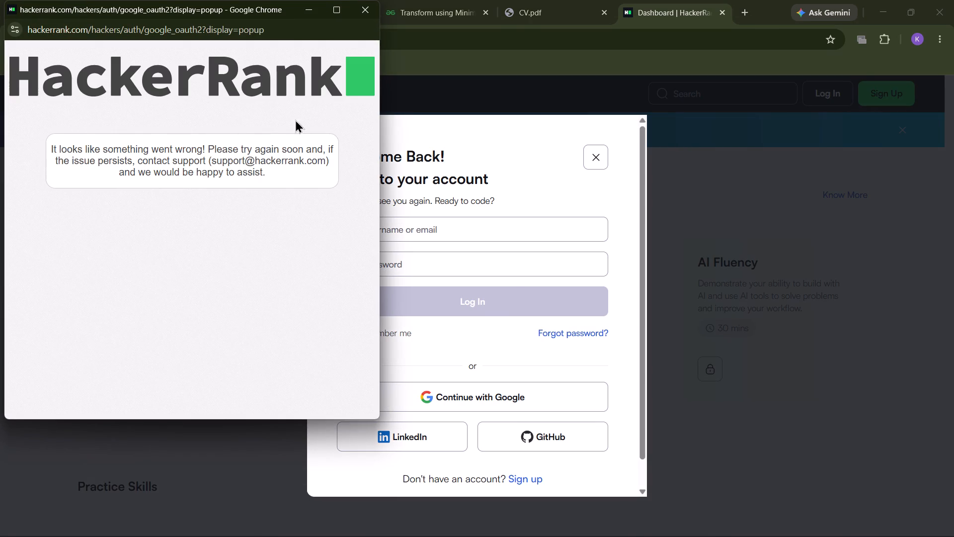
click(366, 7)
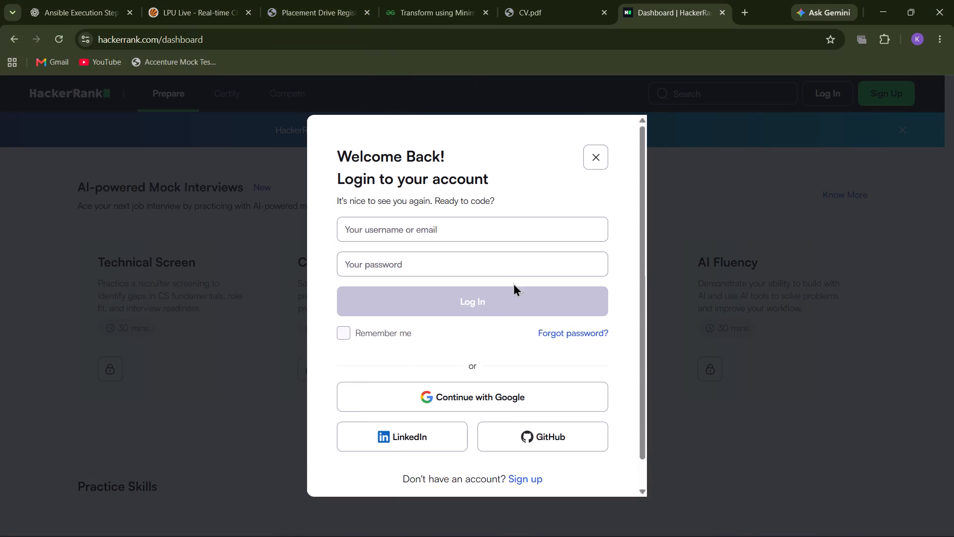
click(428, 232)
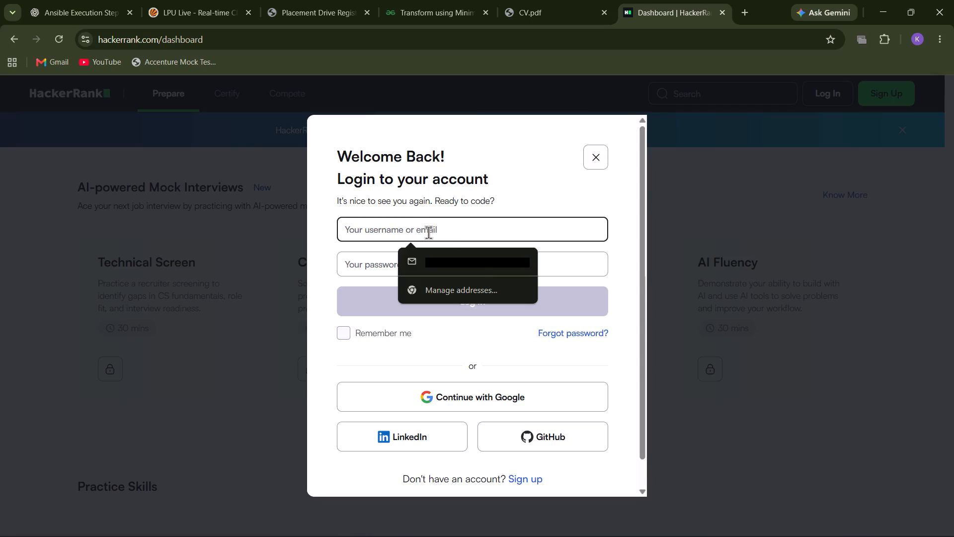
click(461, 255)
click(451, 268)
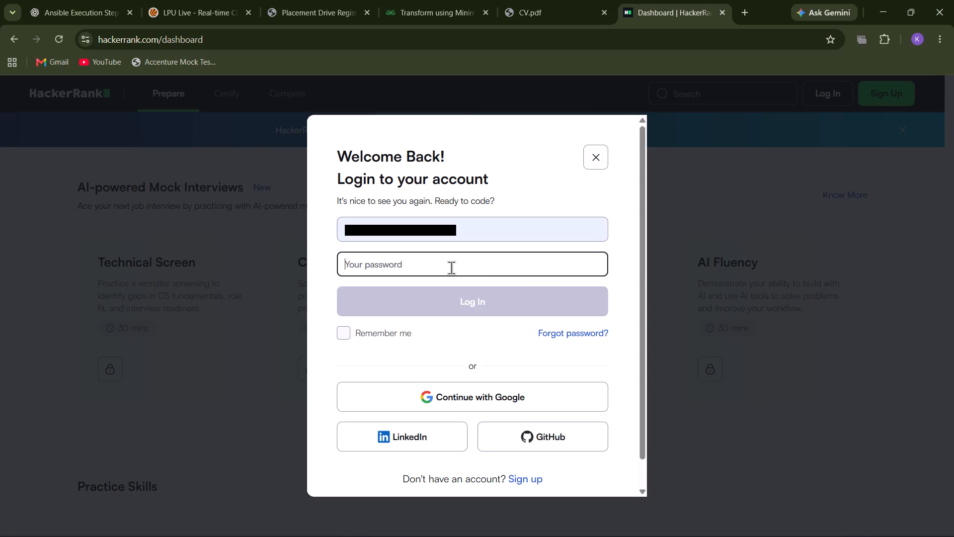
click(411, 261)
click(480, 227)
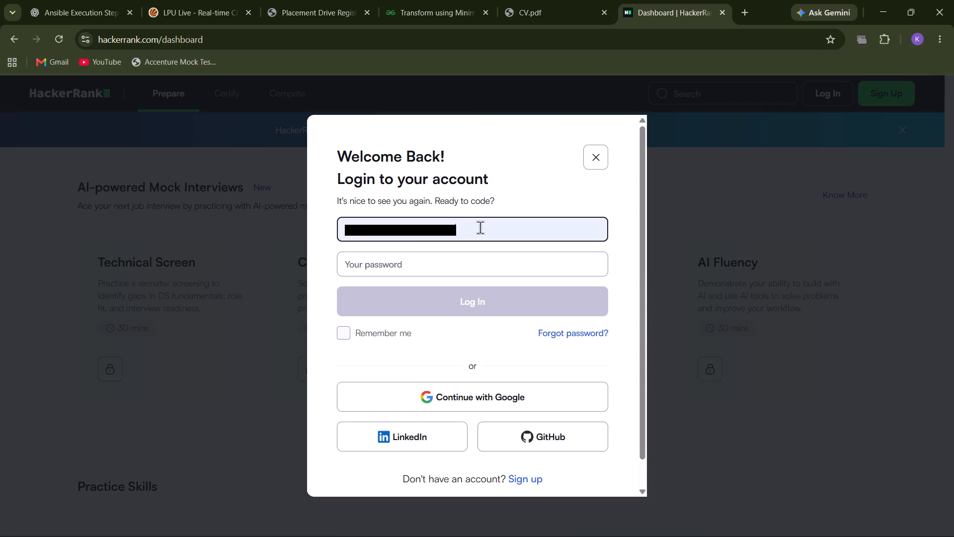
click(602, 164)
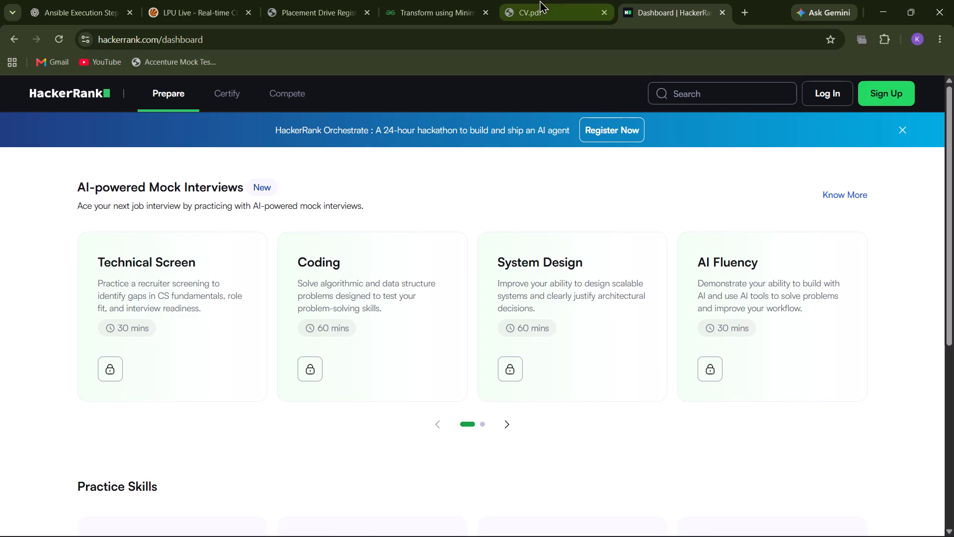
Review CV.pdf from the contact details and skills down to the certificates, achievements and education sections.
click(540, 0)
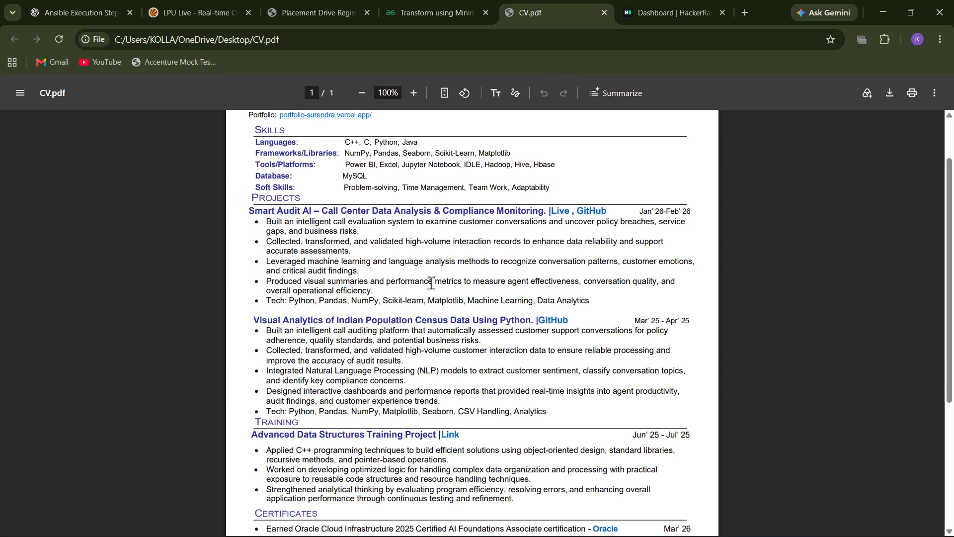
scroll(431, 283, up, 1)
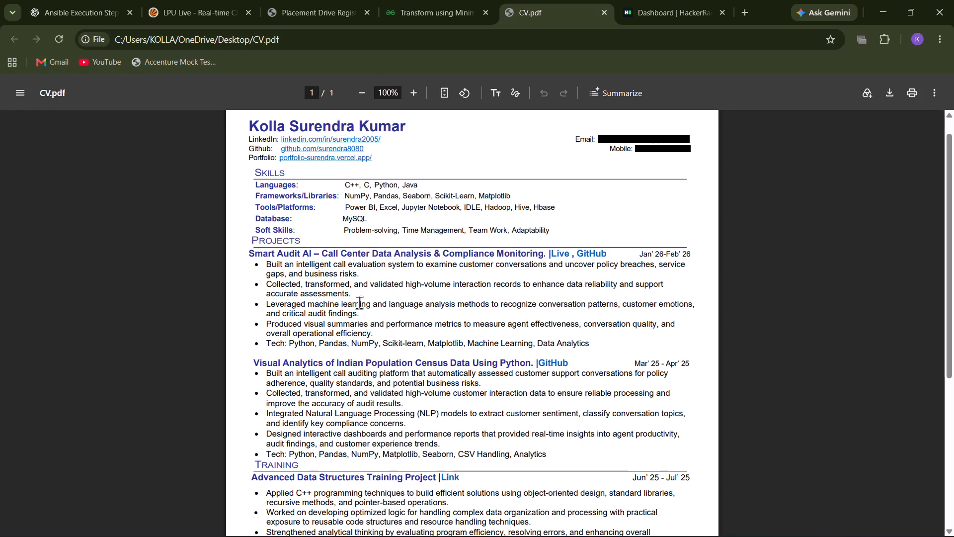
scroll(359, 302, down, 1)
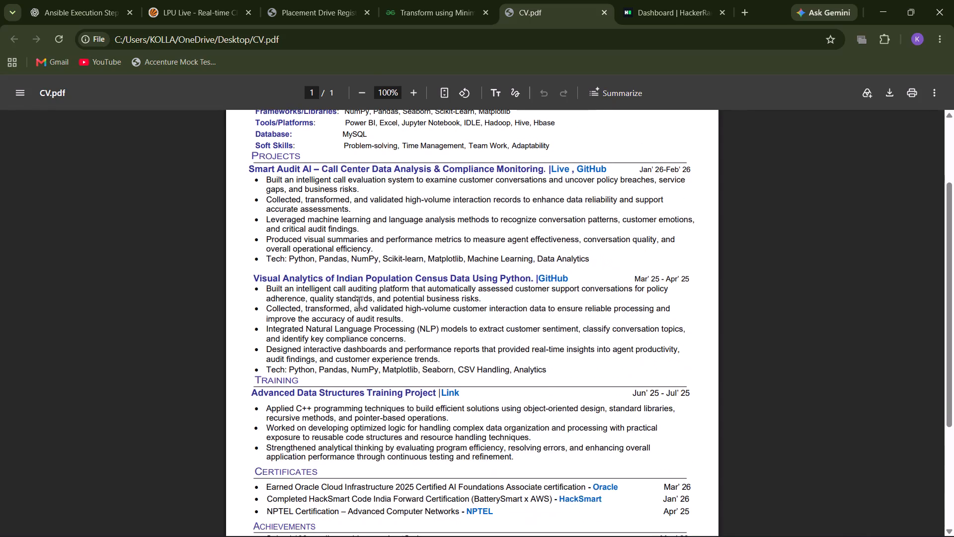
scroll(437, 301, down, 3)
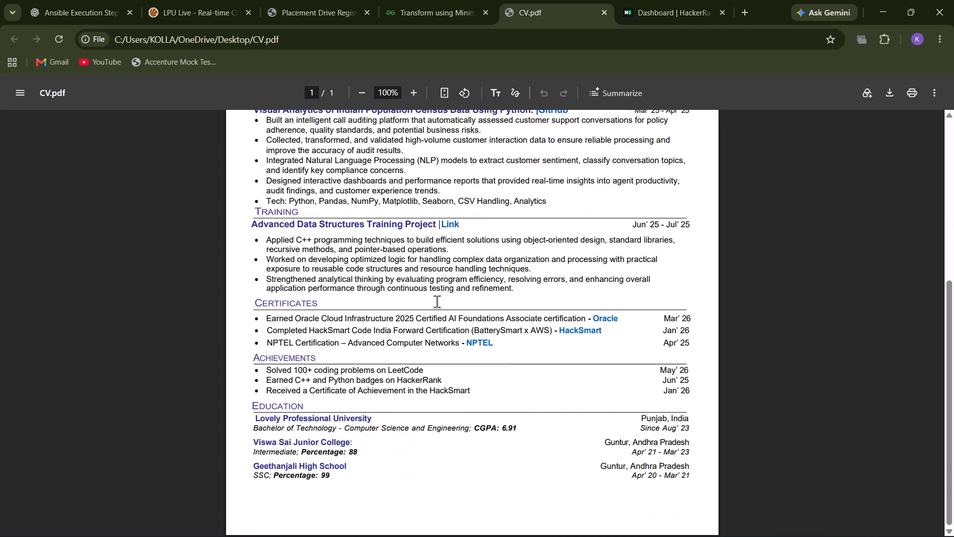
scroll(437, 301, down, 1)
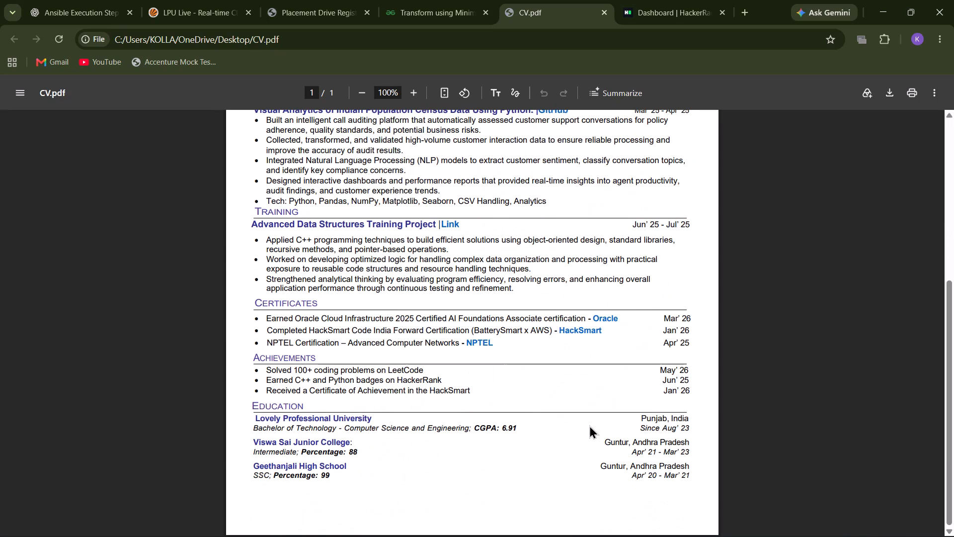
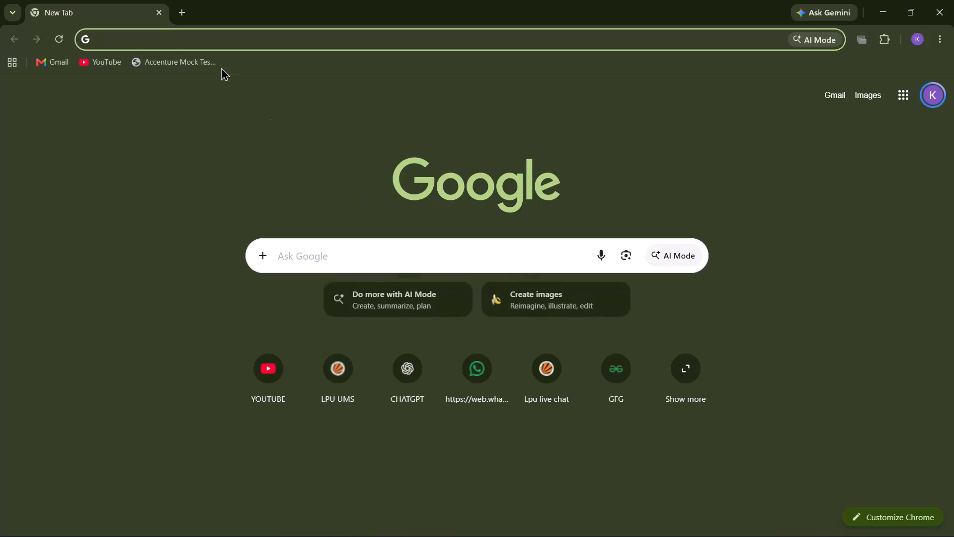
Search Google for "pdf to word" from the new tab to find a converter.
text(pdf to)
key(space)
text(word)
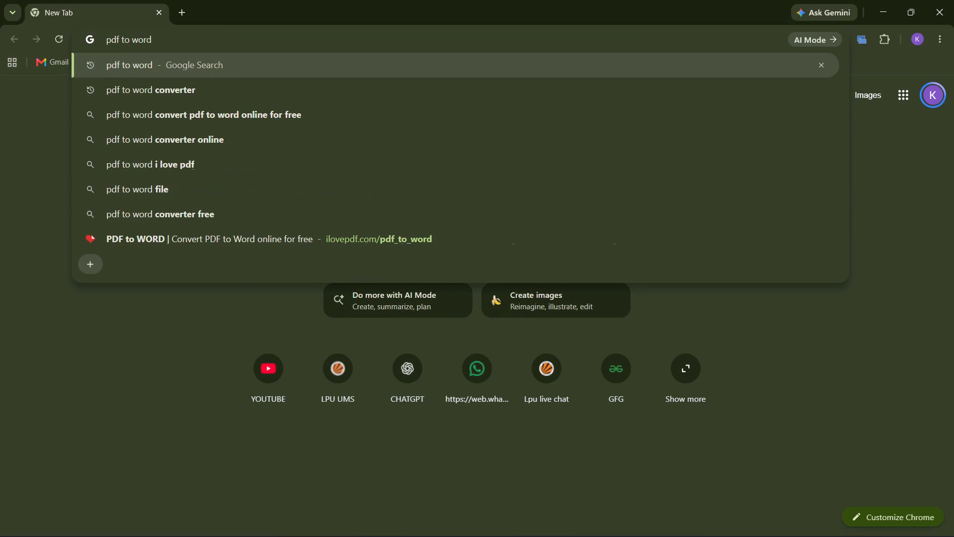
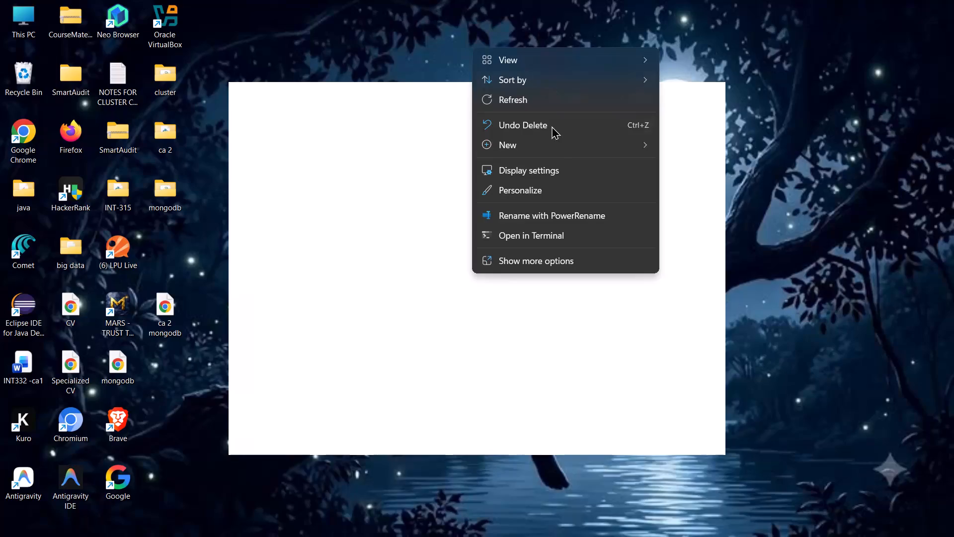
Create a desktop folder named CV's and place it beside the Oracle VirtualBox shortcut.
click(508, 137)
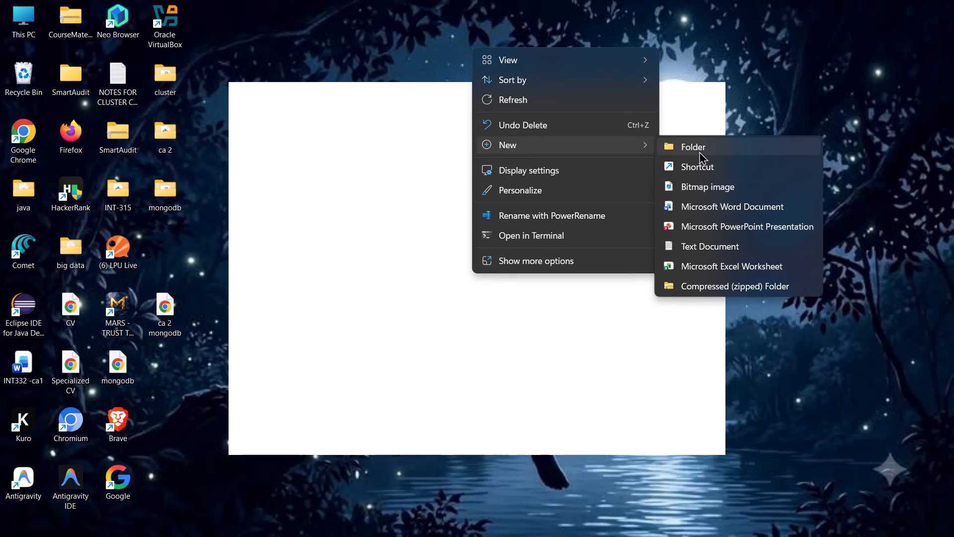
click(699, 151)
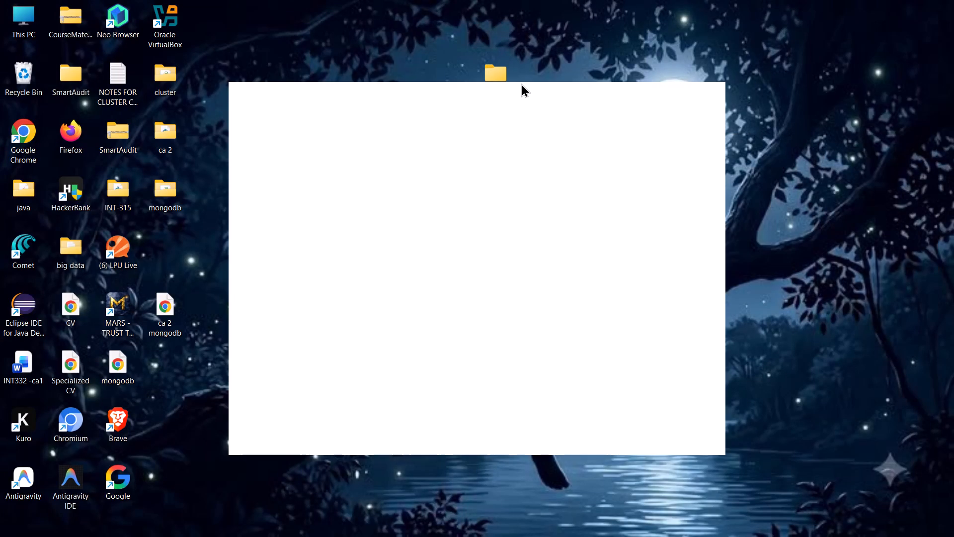
key(BackSpace)
text(CV's)
key(Return)
drag(498, 72, 216, 23)
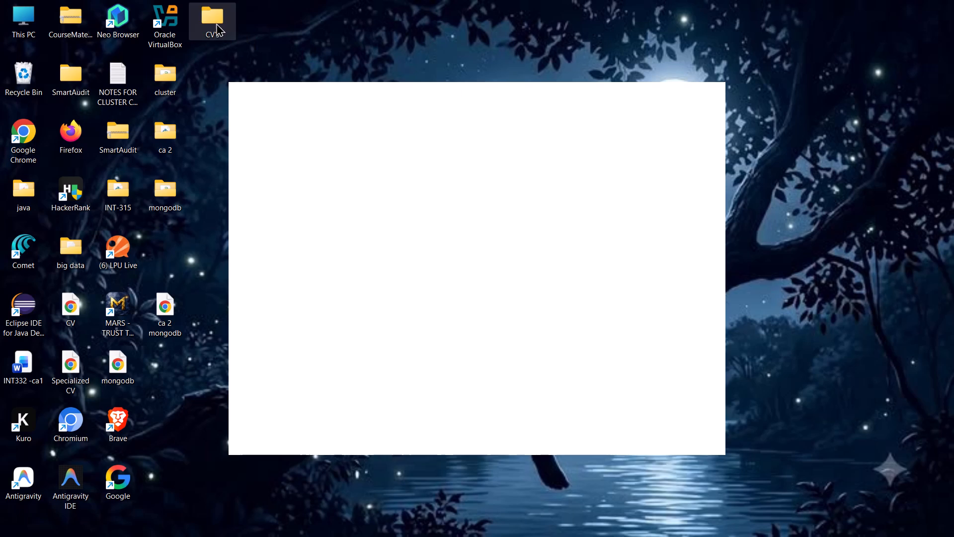
Move the CV and Specialized CV files from the desktop into the CV's folder.
drag(61, 312, 210, 42)
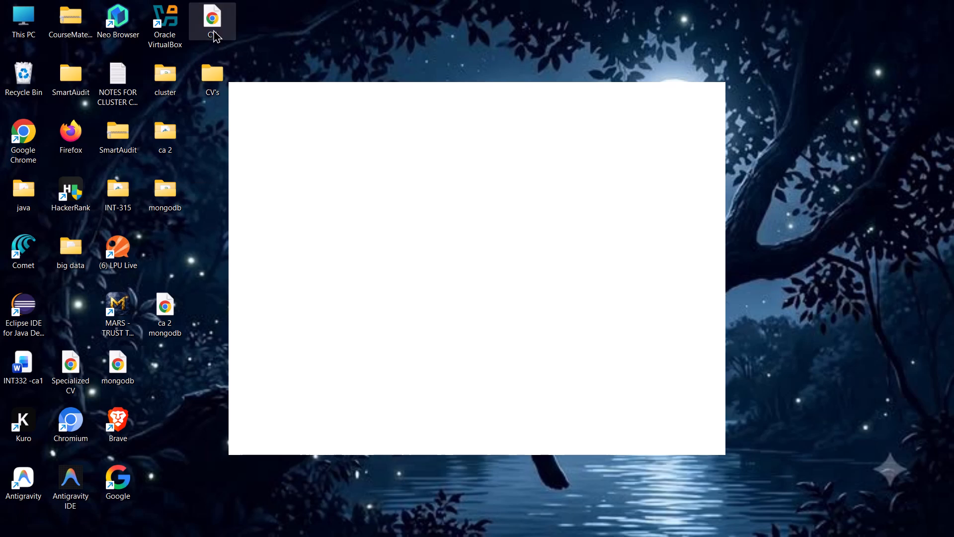
drag(211, 22, 210, 77)
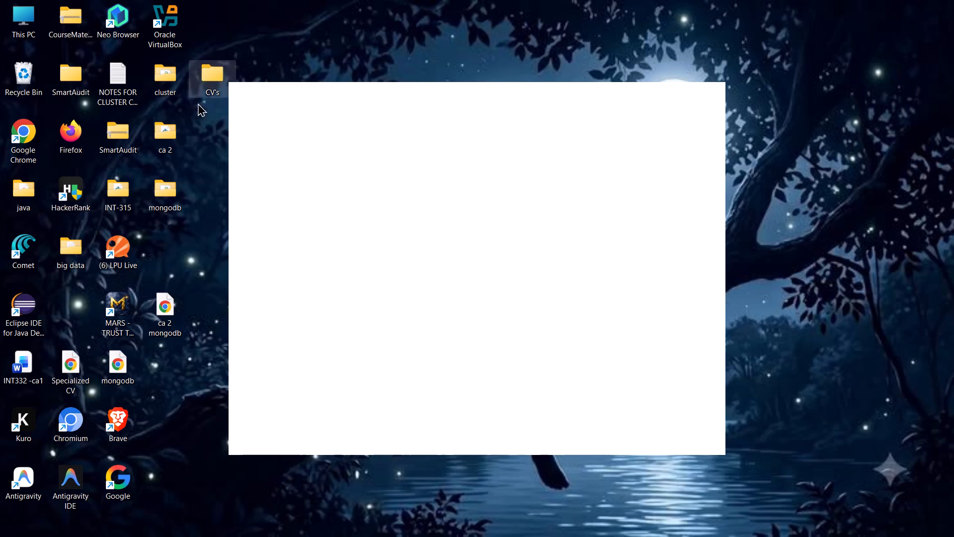
drag(67, 357, 208, 88)
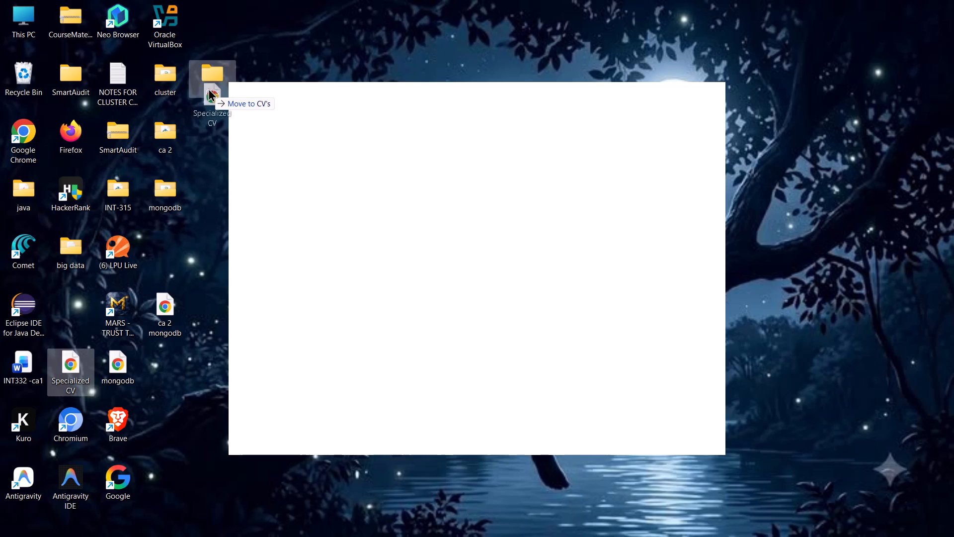
drag(208, 88, 207, 74)
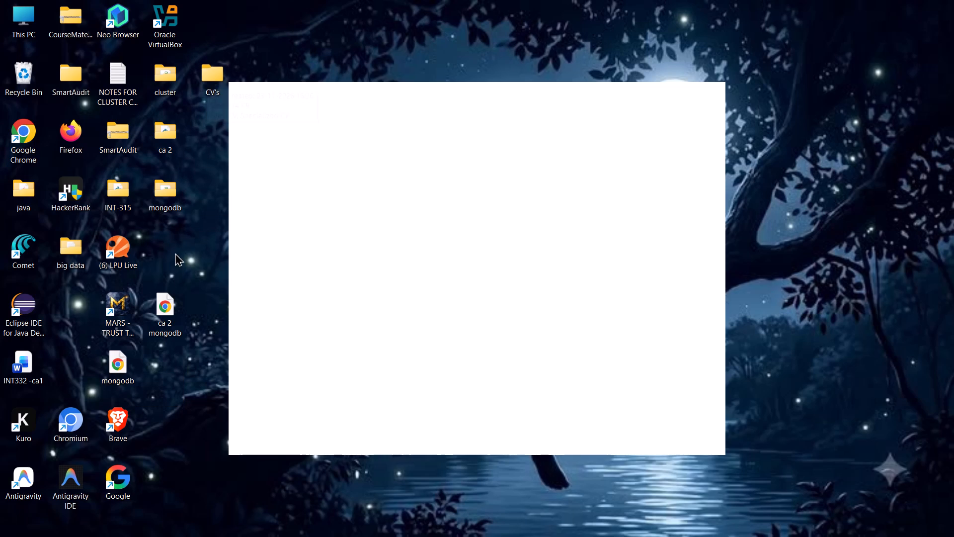
Rearrange the desktop icons so the ca 2 mongodb file sits below big data, with the CV's folder directly beneath it.
drag(166, 307, 75, 307)
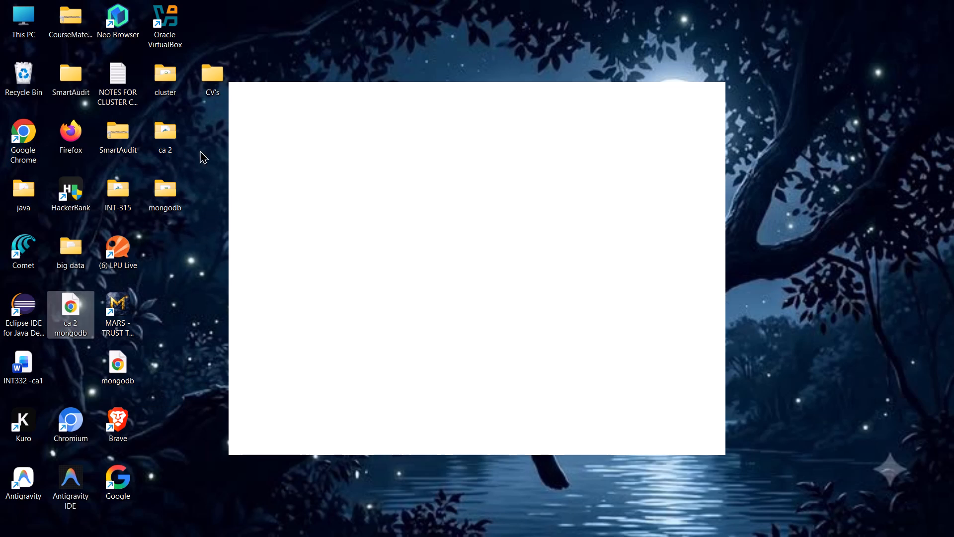
drag(214, 80, 69, 377)
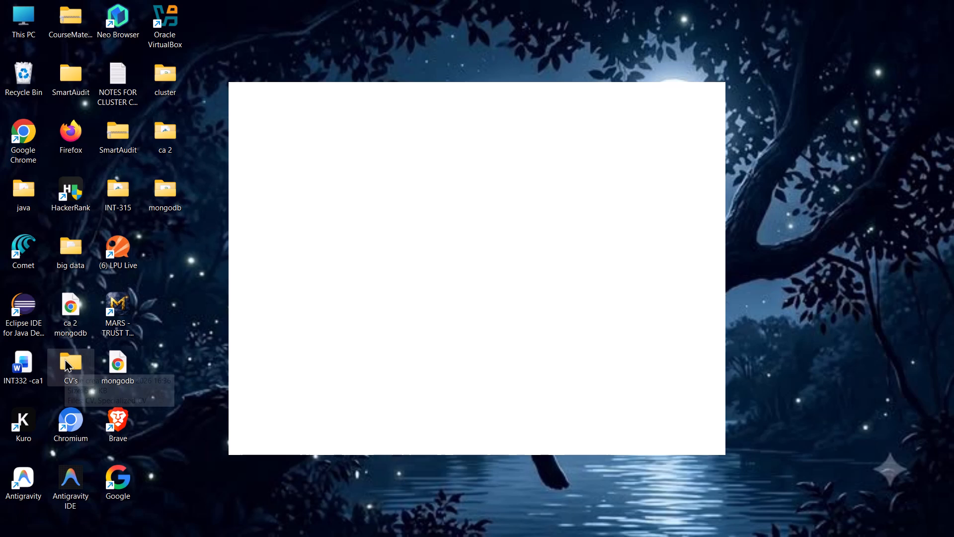
Open the CV PDF from the CV's folder.
double_click(65, 358)
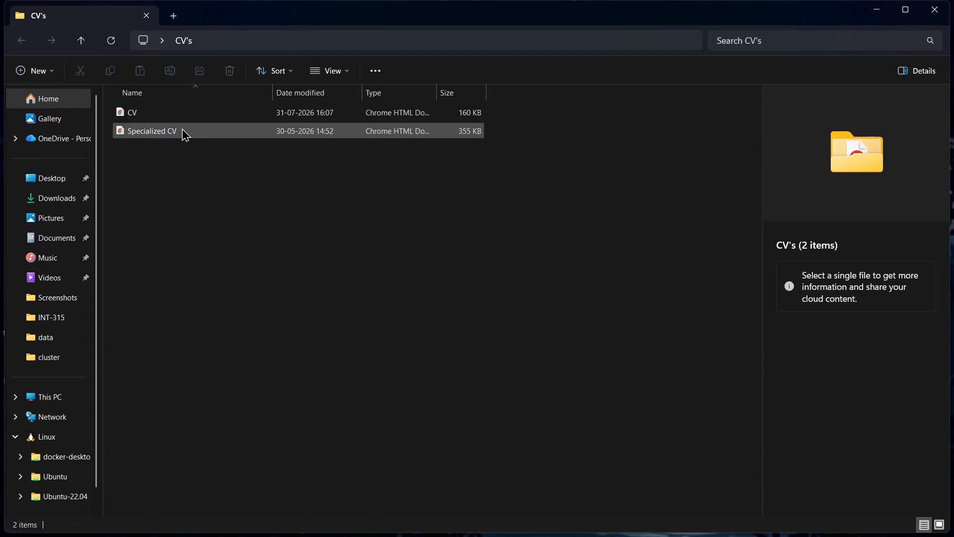
click(155, 110)
double_click(155, 110)
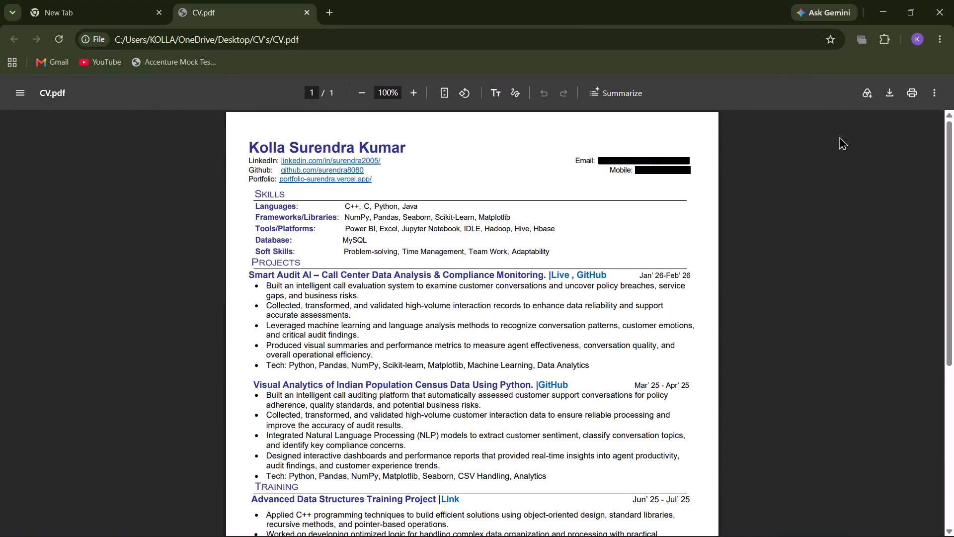
Search Google for a PDF to Word converter from the New Tab page and open the iLovePDF result.
click(102, 3)
text(pdf)
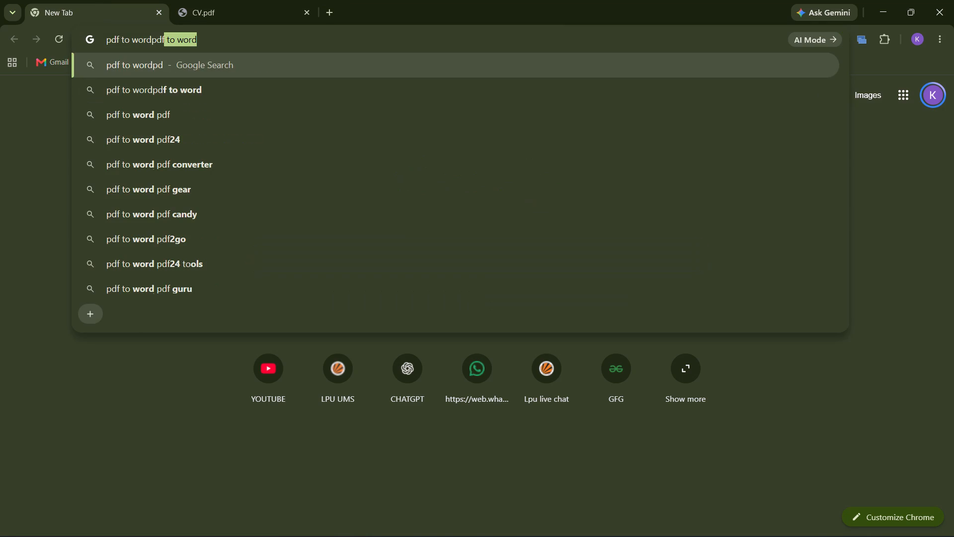
key(Return)
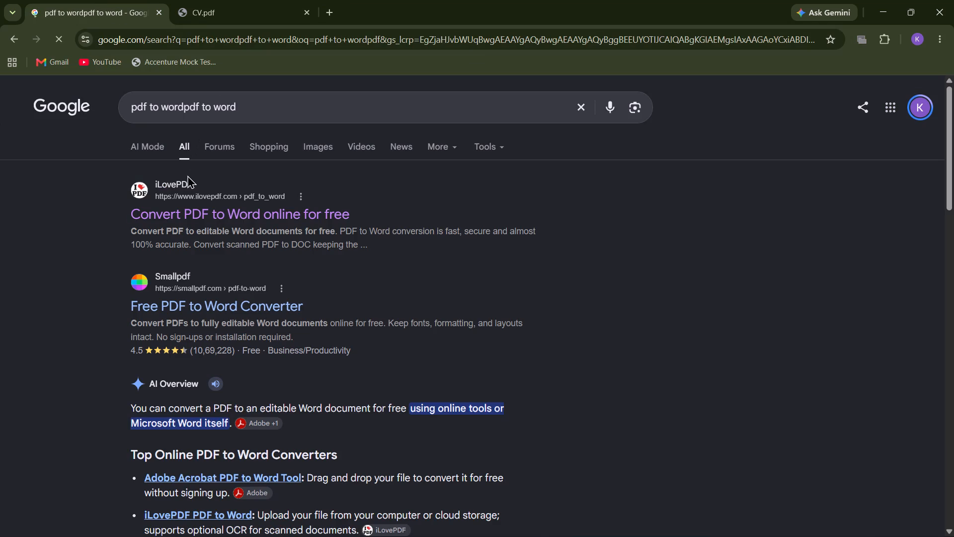
click(205, 221)
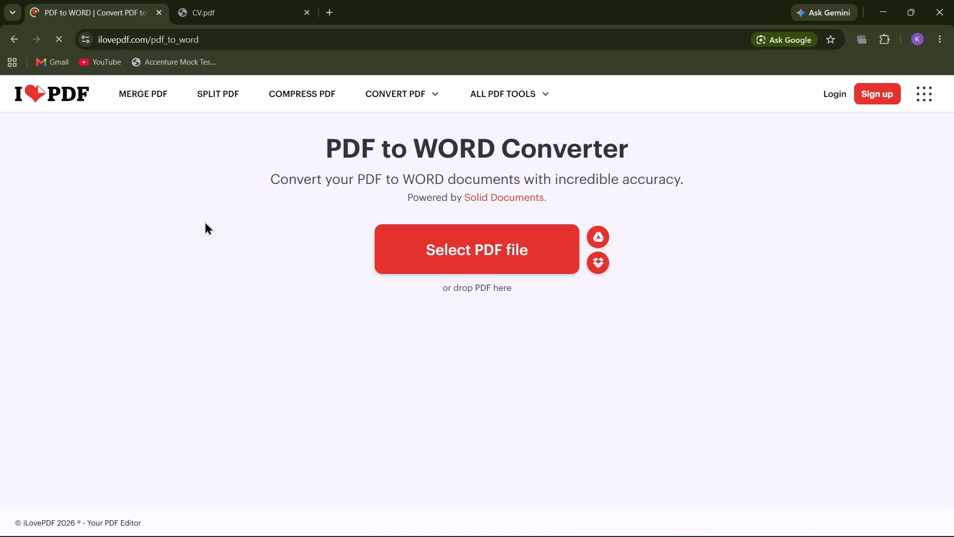
Upload the CV PDF from the desktop's CV's folder and convert it to Word without OCR.
click(550, 249)
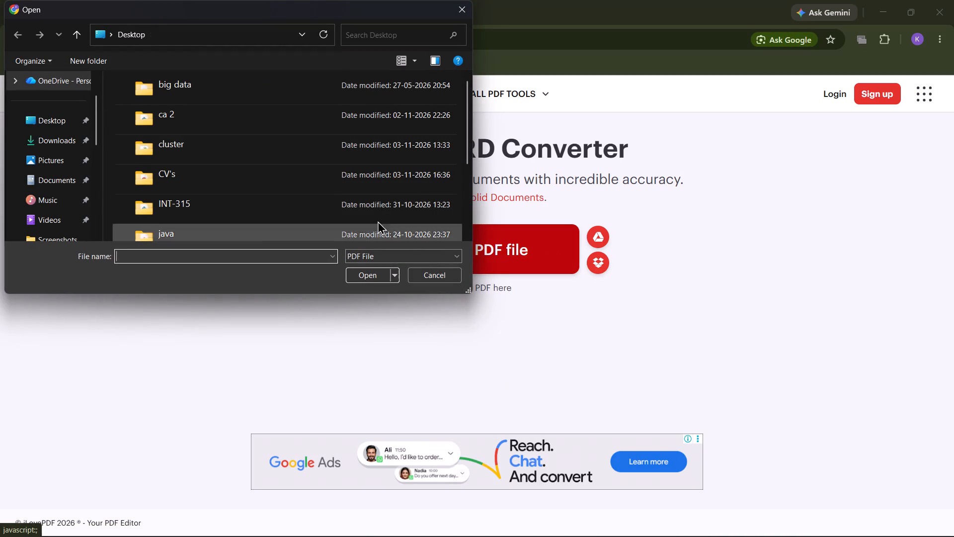
double_click(167, 179)
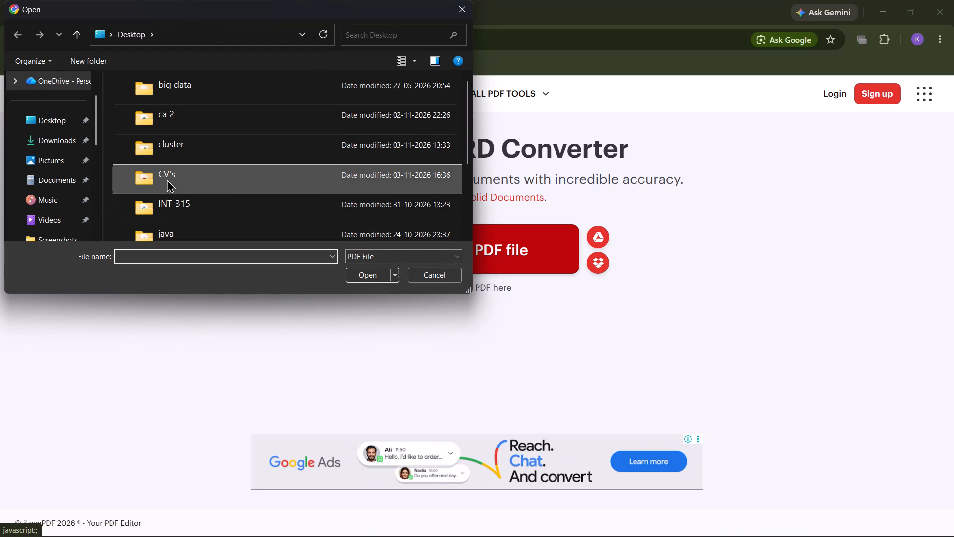
click(152, 104)
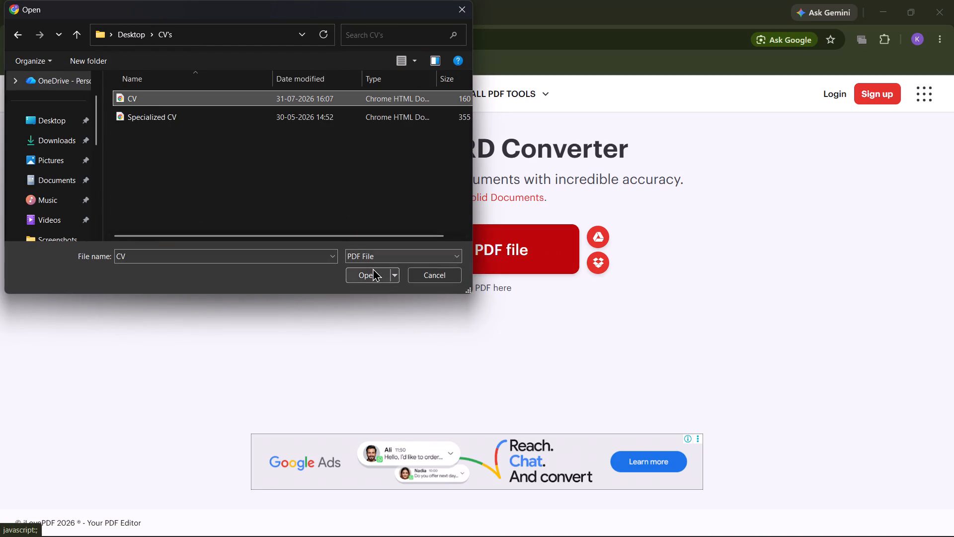
click(373, 268)
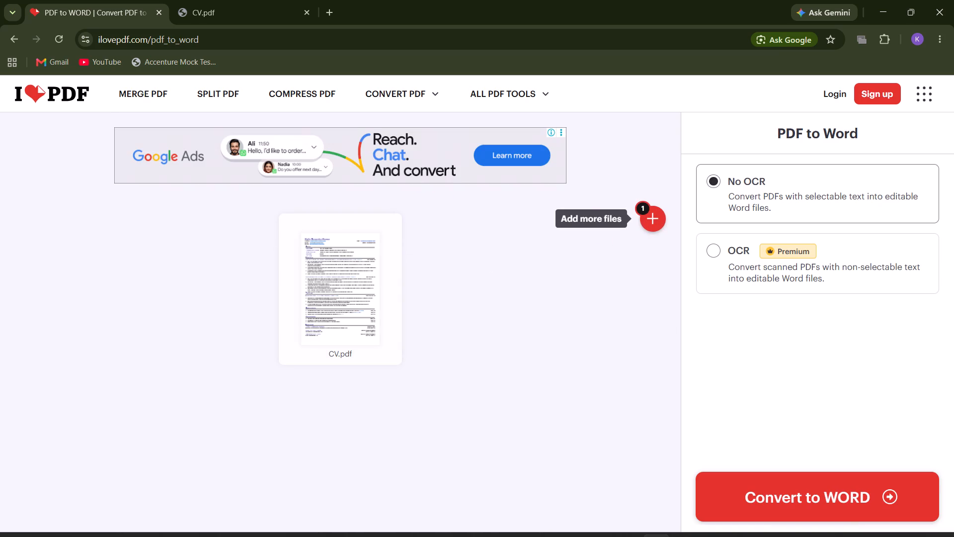
click(794, 485)
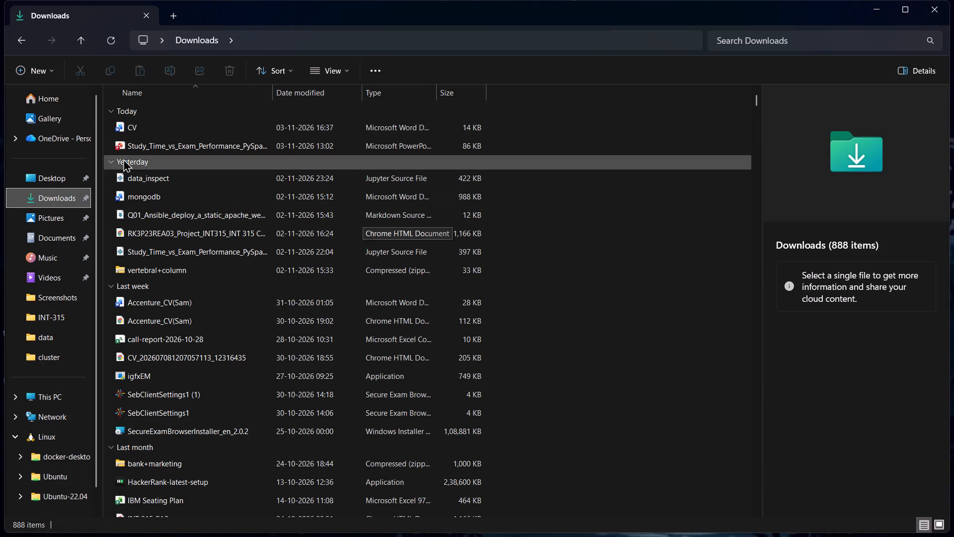
drag(147, 126, 39, 170)
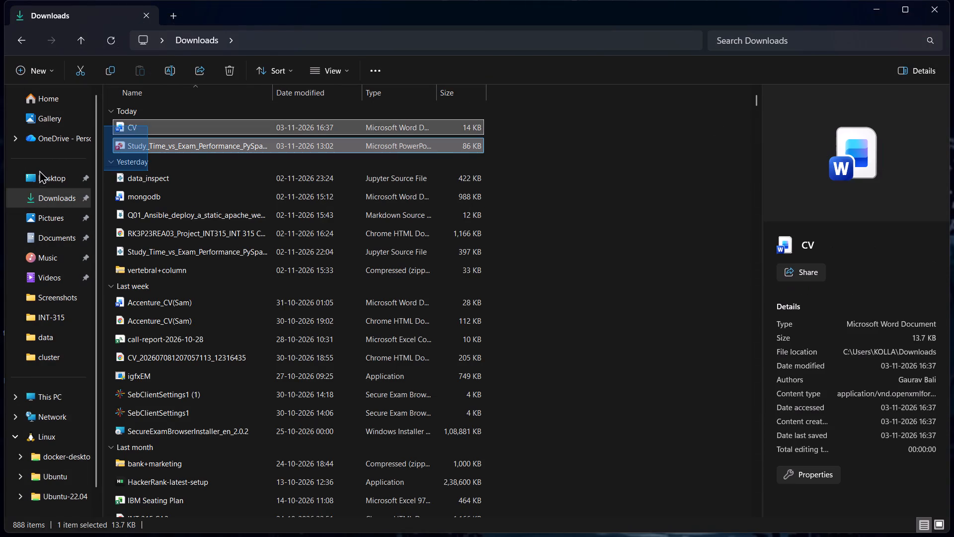
drag(39, 170, 38, 174)
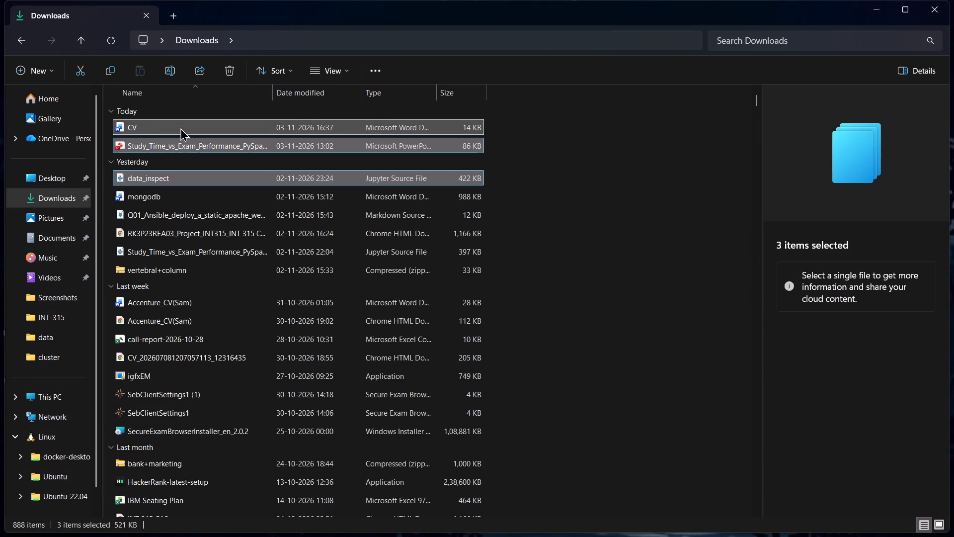
click(180, 128)
drag(180, 128, 65, 174)
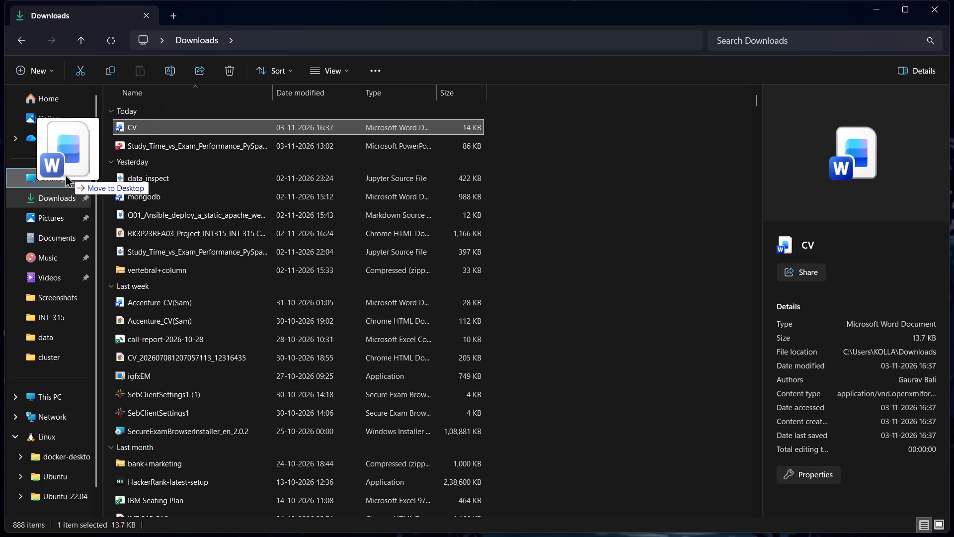
drag(65, 174, 63, 175)
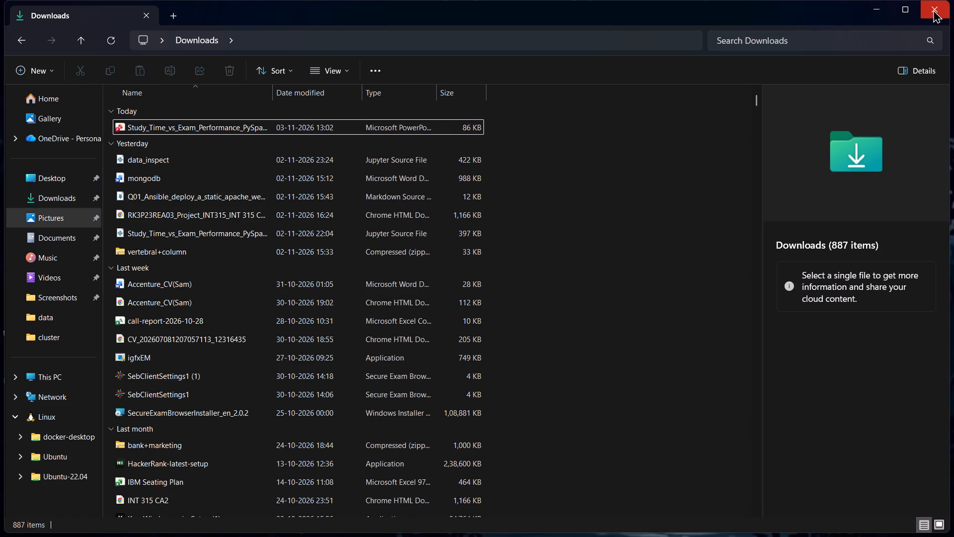
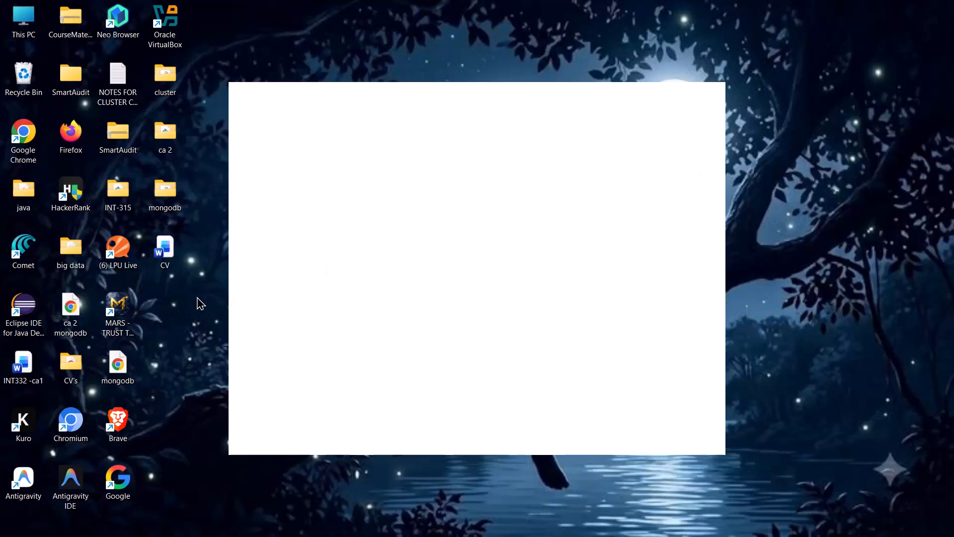
Move the CV Word document from the desktop into the CV's folder.
drag(169, 255, 100, 325)
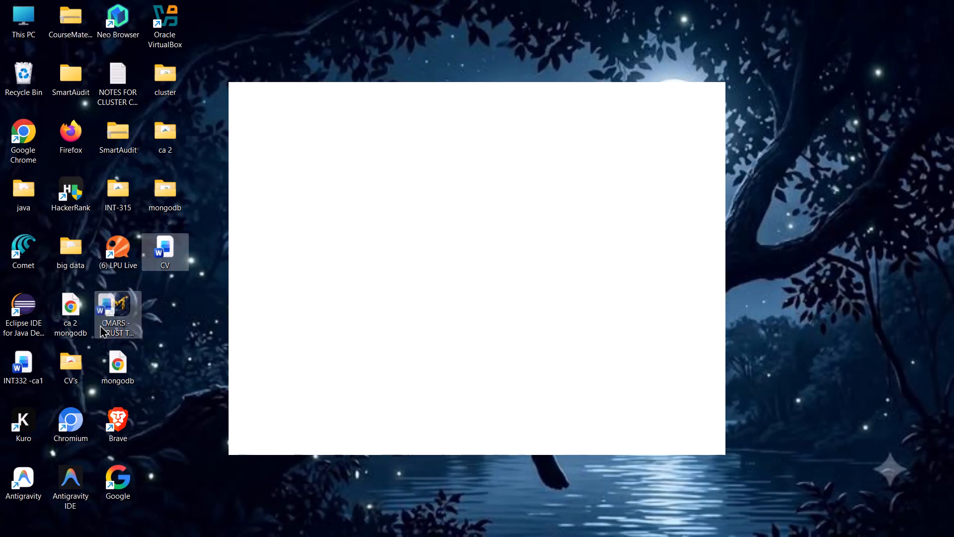
drag(100, 325, 61, 372)
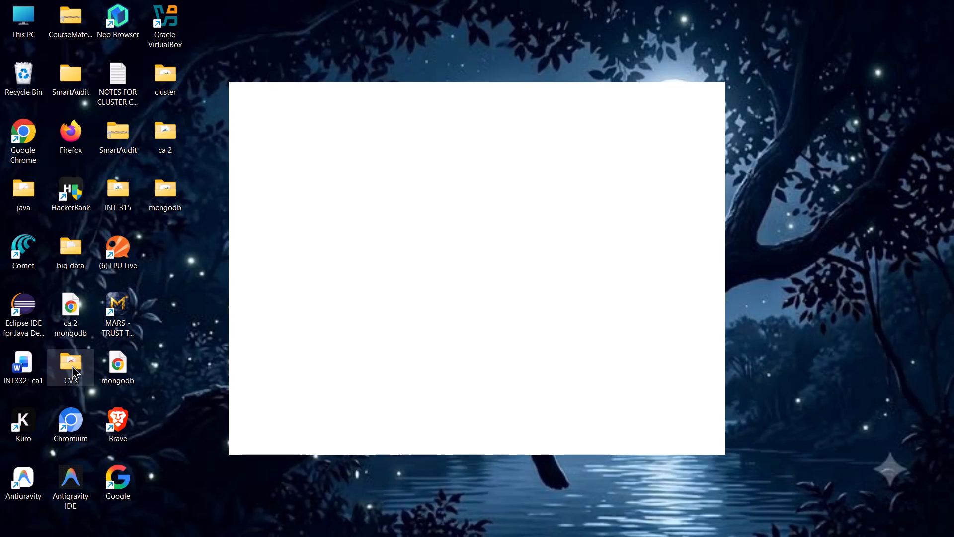
Open the CV Word document from the CV's folder and look through its sections down to Education.
double_click(72, 365)
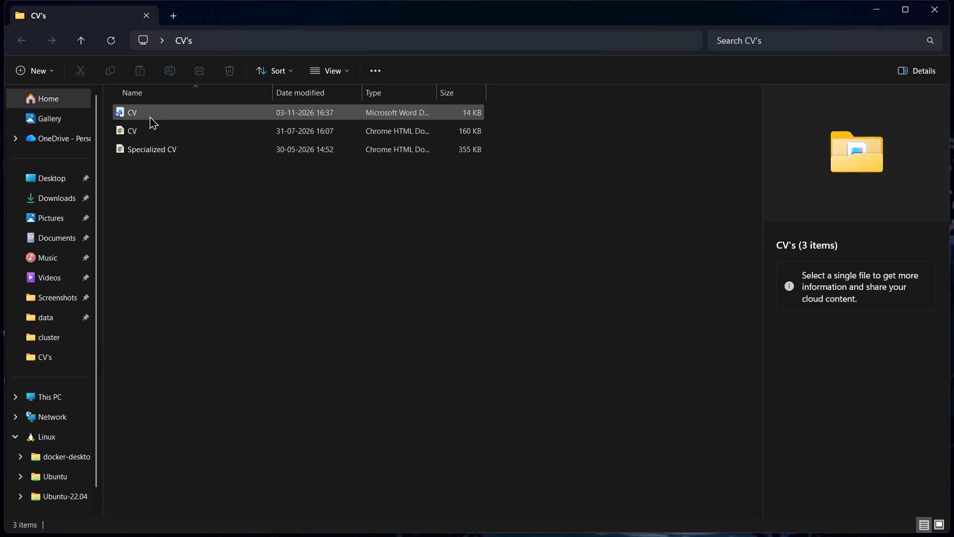
double_click(150, 116)
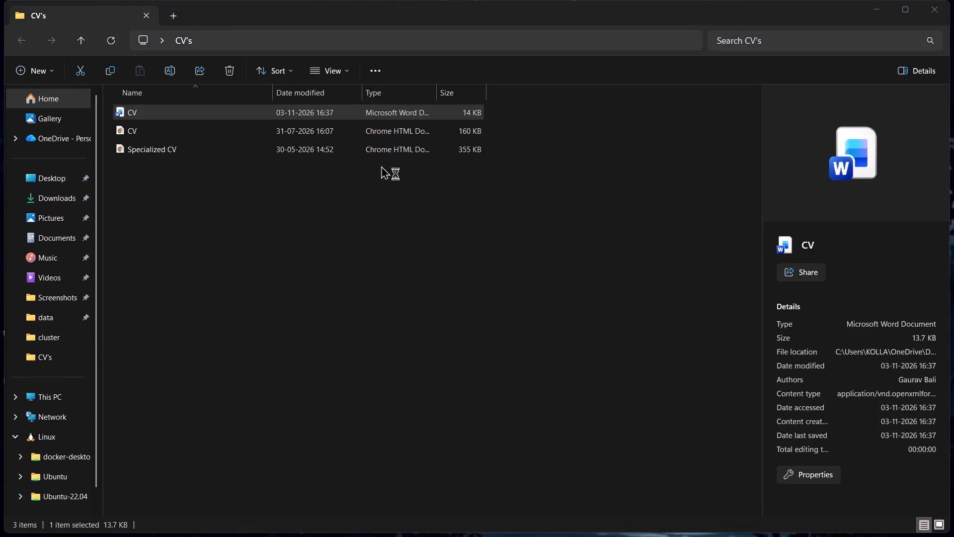
scroll(462, 254, down, 1)
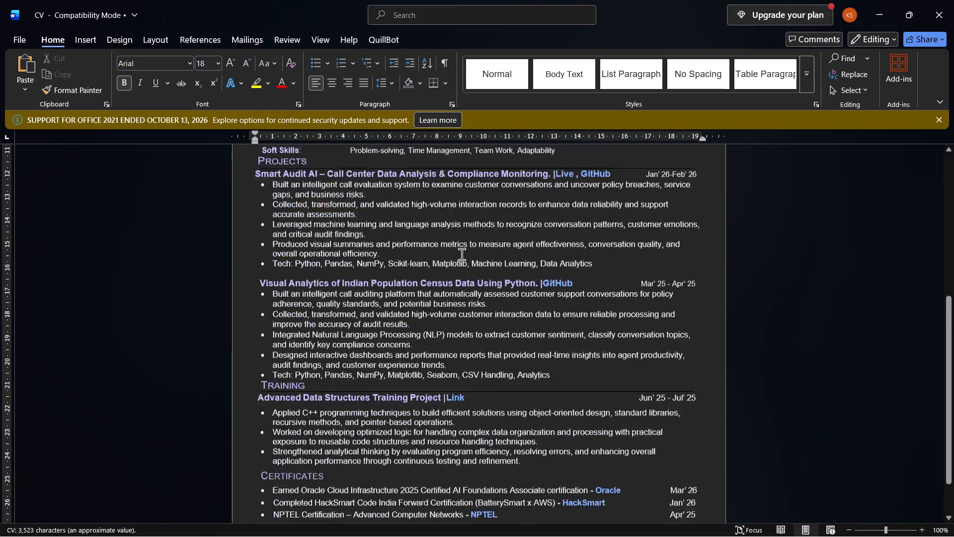
scroll(462, 254, down, 1)
scroll(486, 198, up, 7)
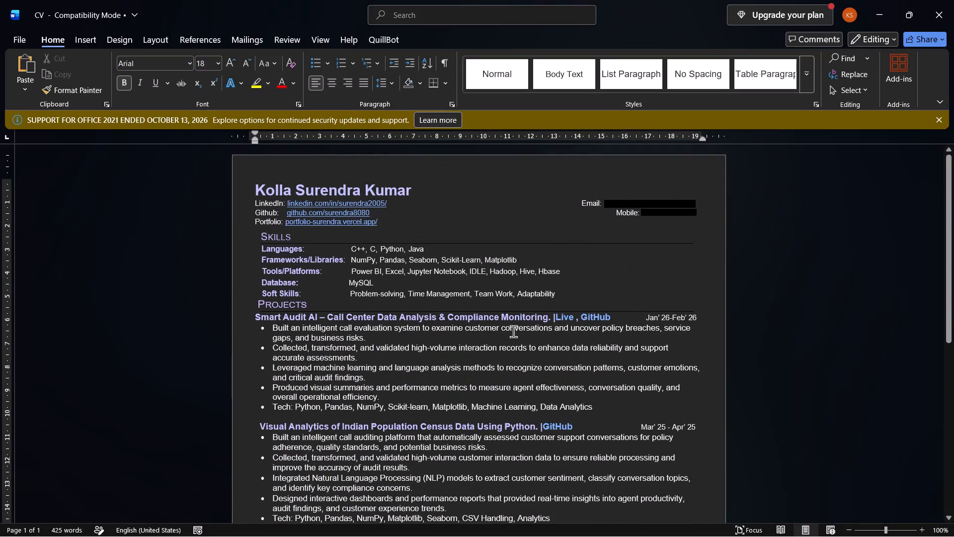
scroll(508, 331, down, 2)
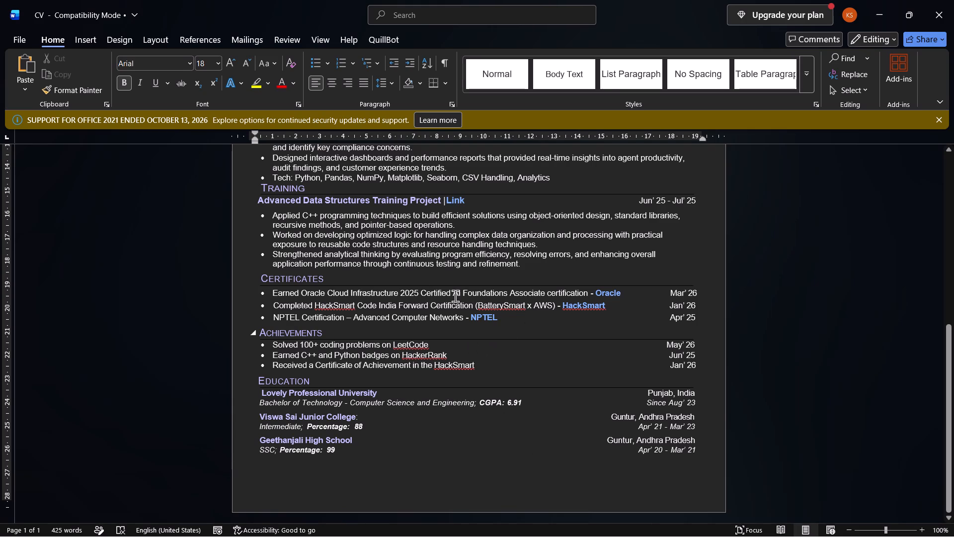
scroll(455, 296, up, 2)
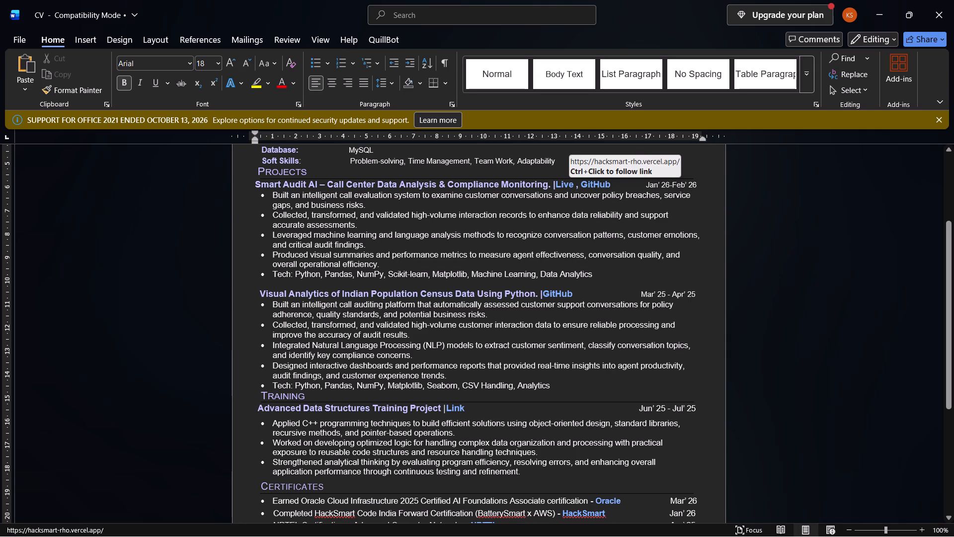
Follow the Live link of the Smart Audit AI project and look over the site's Overview Dashboard.
ctrl+click(564, 185)
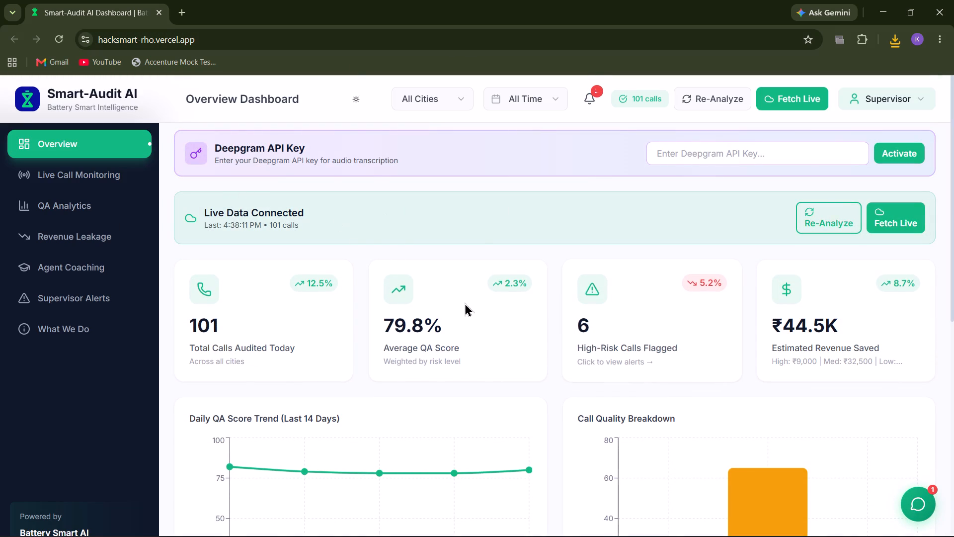
click(899, 154)
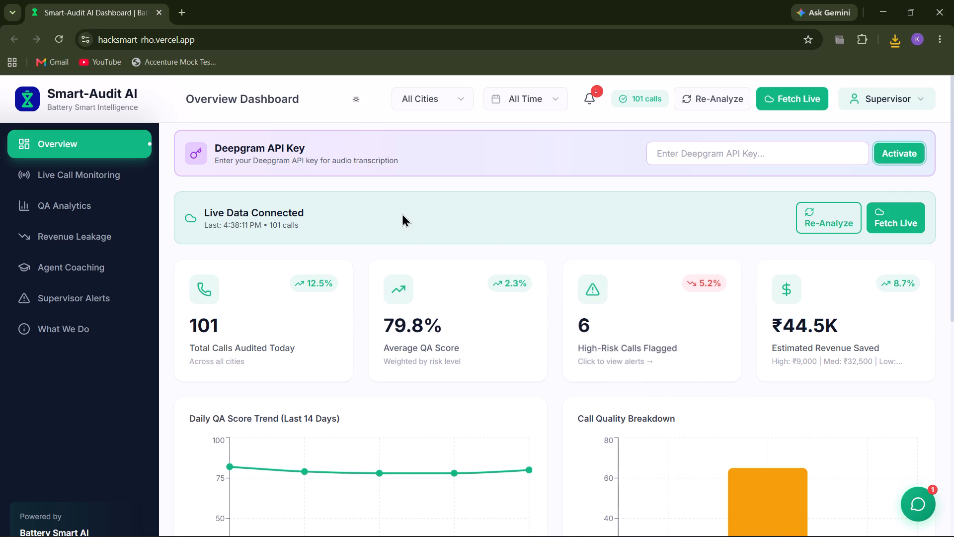
scroll(356, 296, down, 5)
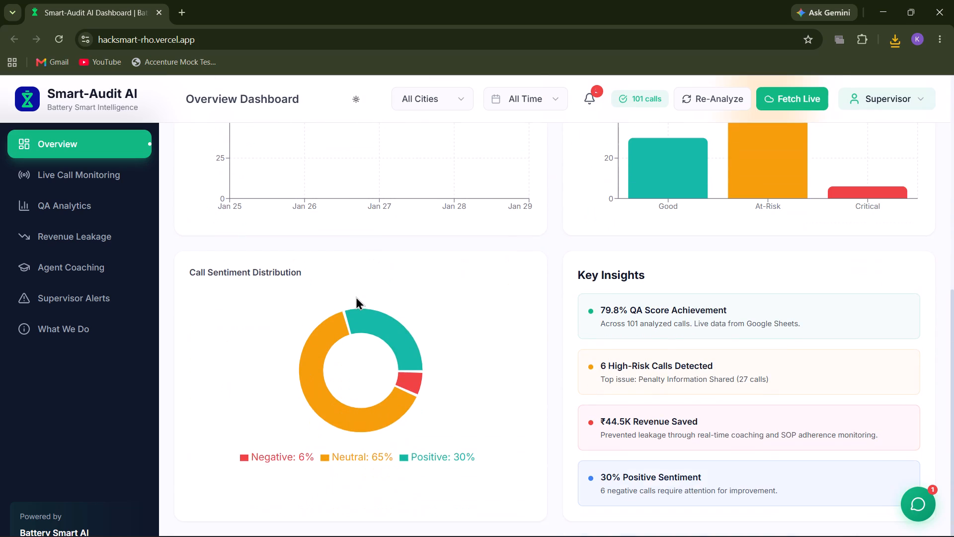
scroll(356, 296, down, 1)
scroll(356, 296, up, 9)
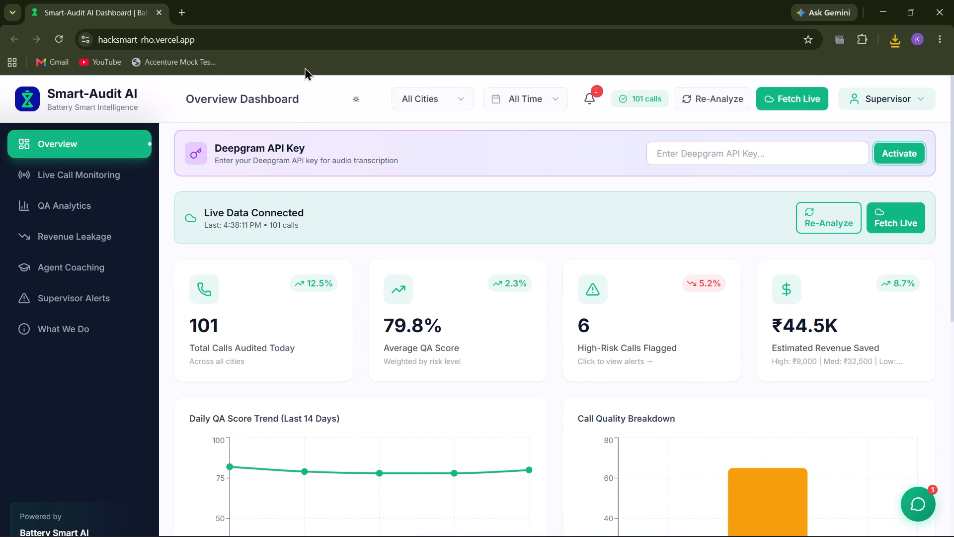
Copy the web address of the Smart-Audit AI dashboard.
triple_click(313, 42)
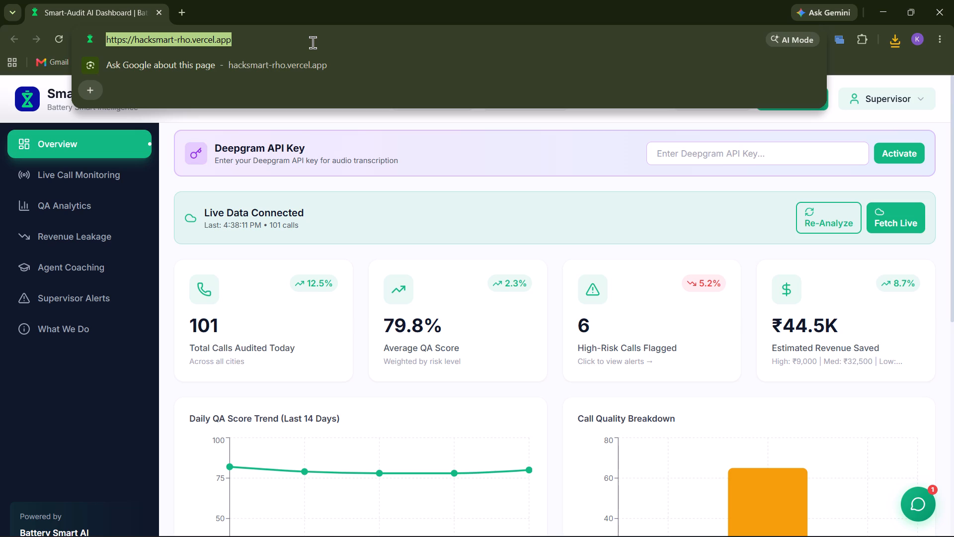
key(ctrl+c)
key(ctrl+c)
key(ctrl+c)
key(ctrl+c)
key(ctrl+c)
click(164, 246)
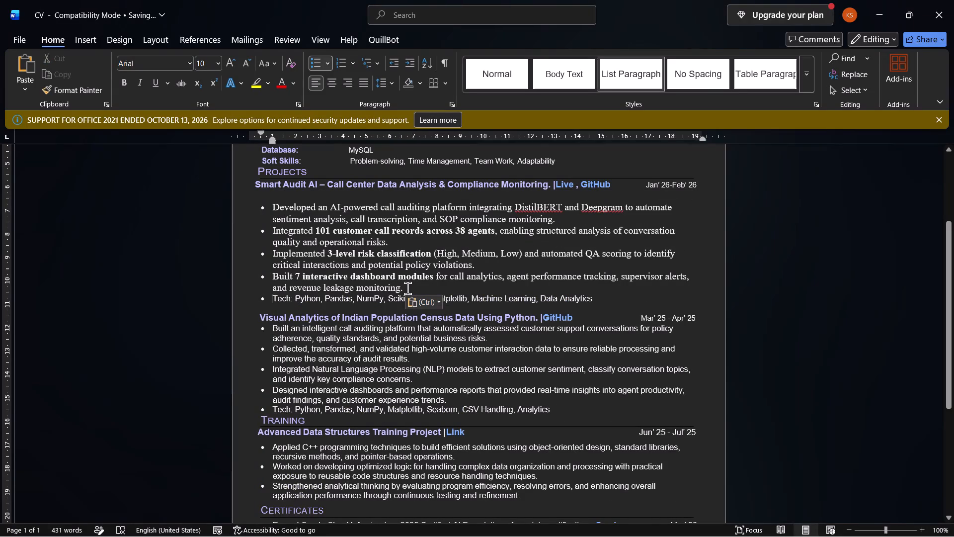
Compare the font and size of the pasted Smart Audit AI bullets with the Visual Analytics and Training bullets.
drag(407, 288, 275, 216)
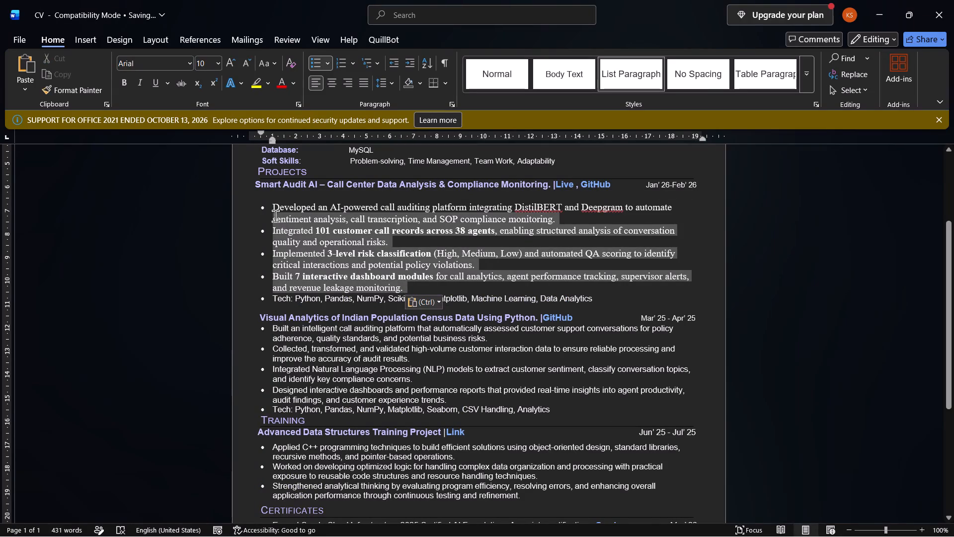
drag(275, 216, 271, 211)
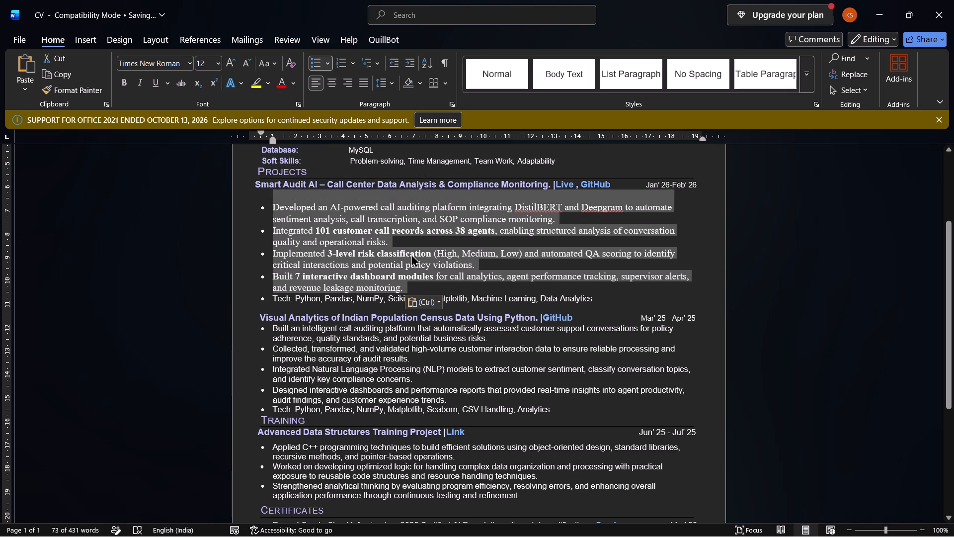
click(495, 387)
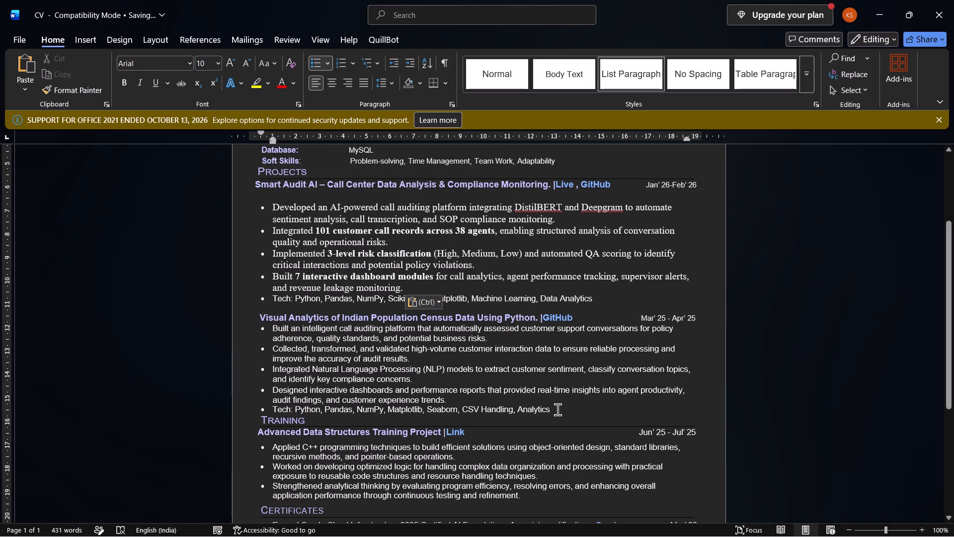
drag(452, 402, 286, 341)
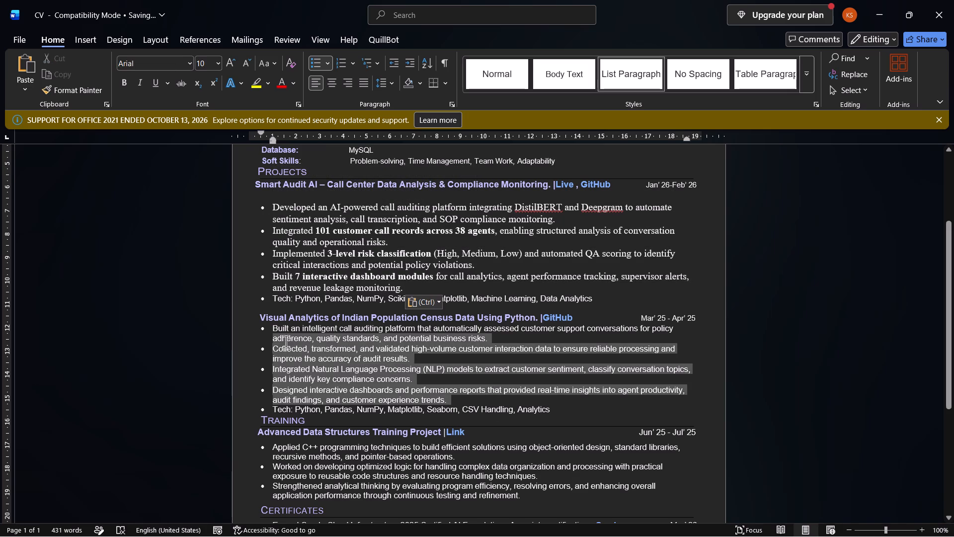
drag(286, 341, 274, 332)
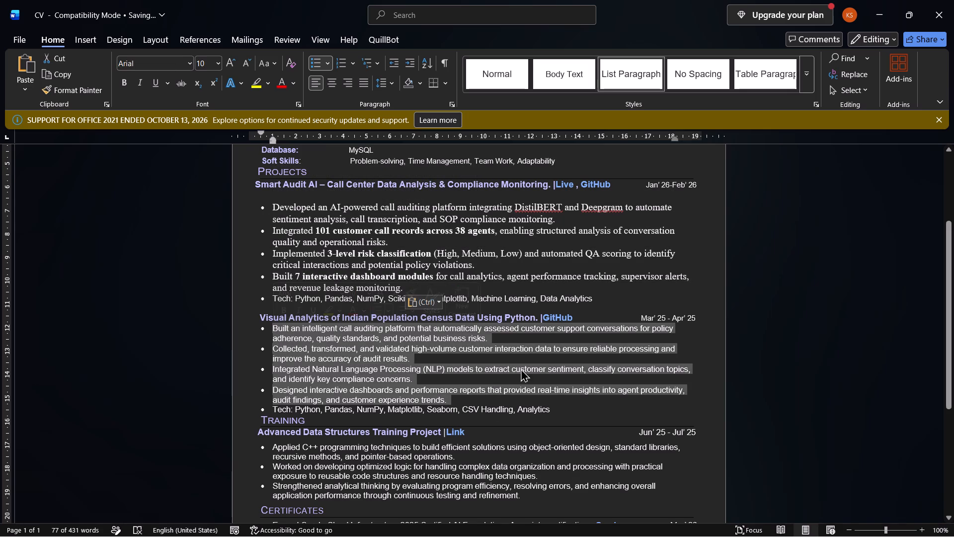
click(496, 460)
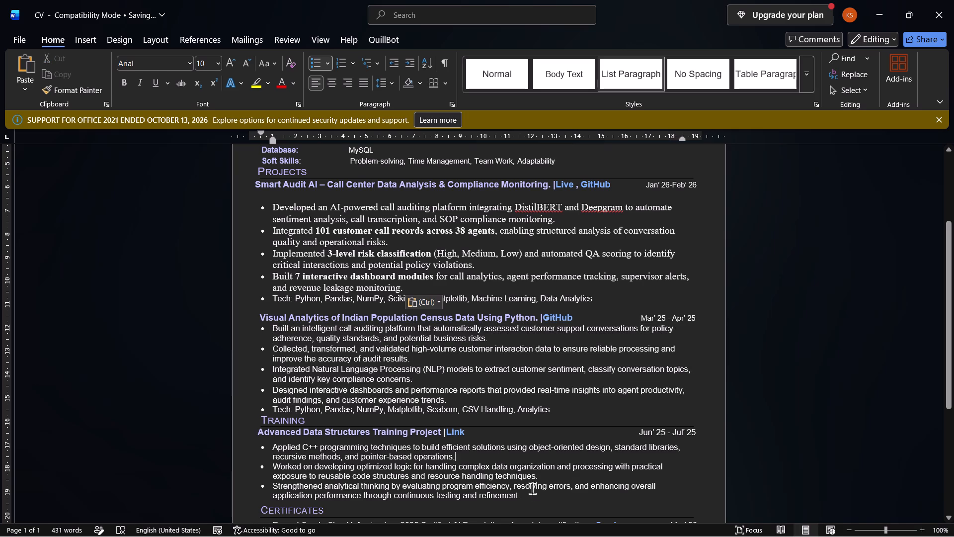
drag(535, 499, 284, 449)
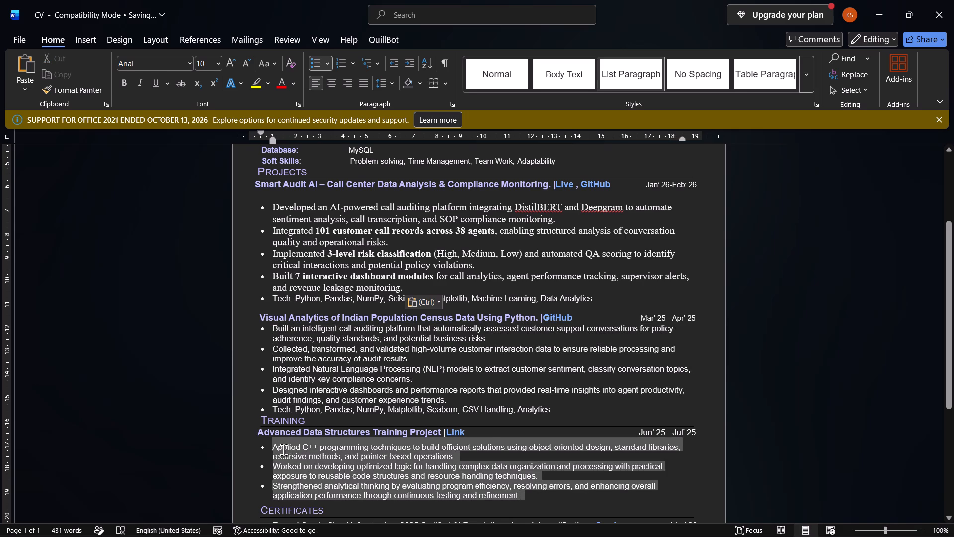
drag(284, 449, 283, 449)
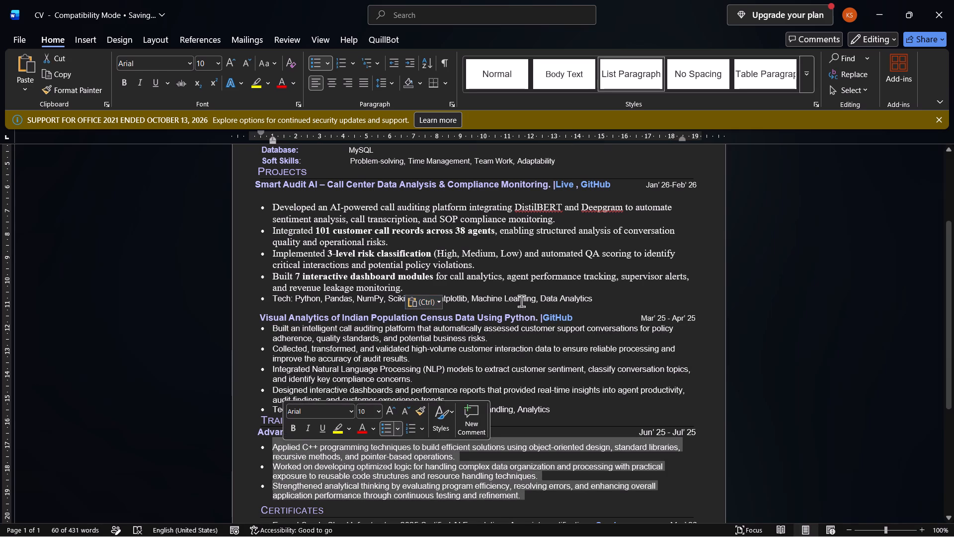
click(407, 285)
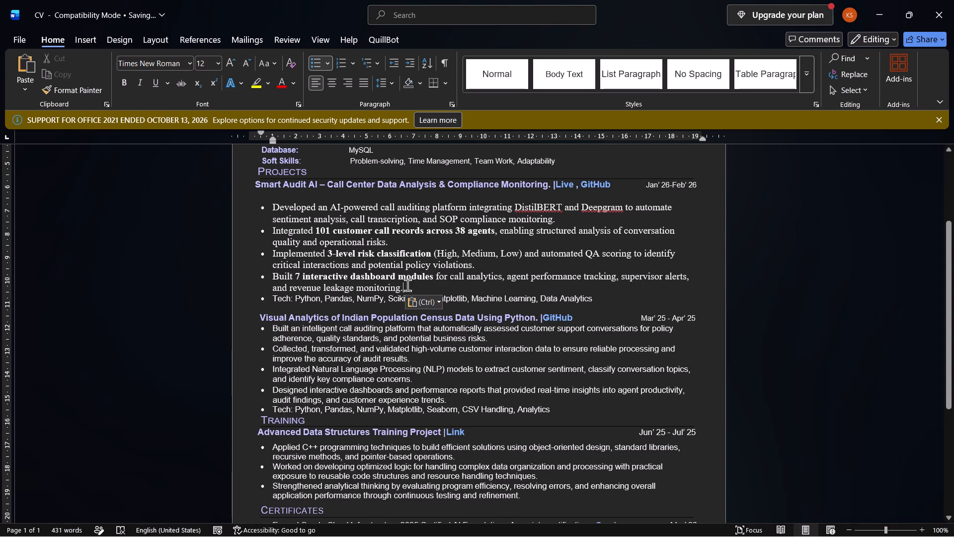
Format the four pasted Smart Audit AI bullets in Arial, size 10, and dismiss the automatic saving tip.
drag(407, 285, 287, 227)
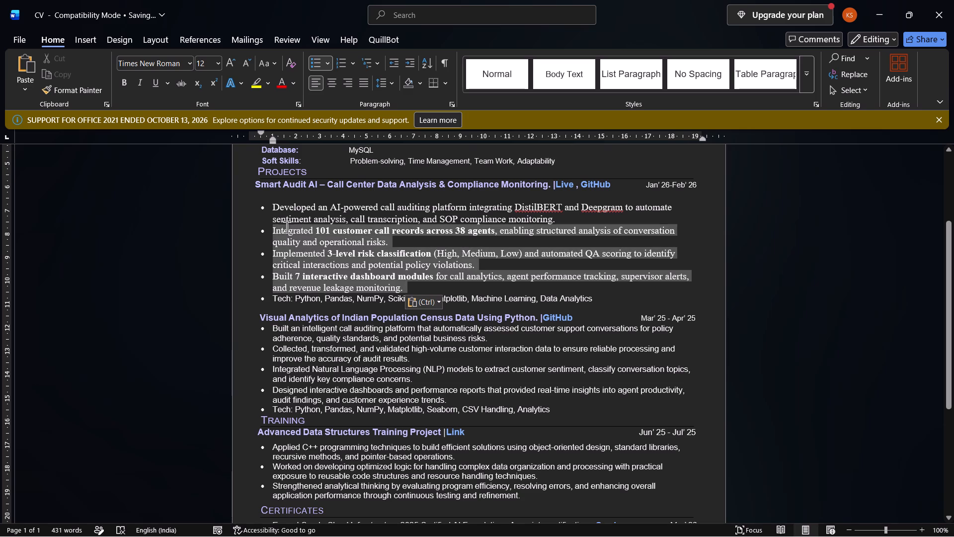
drag(287, 227, 275, 209)
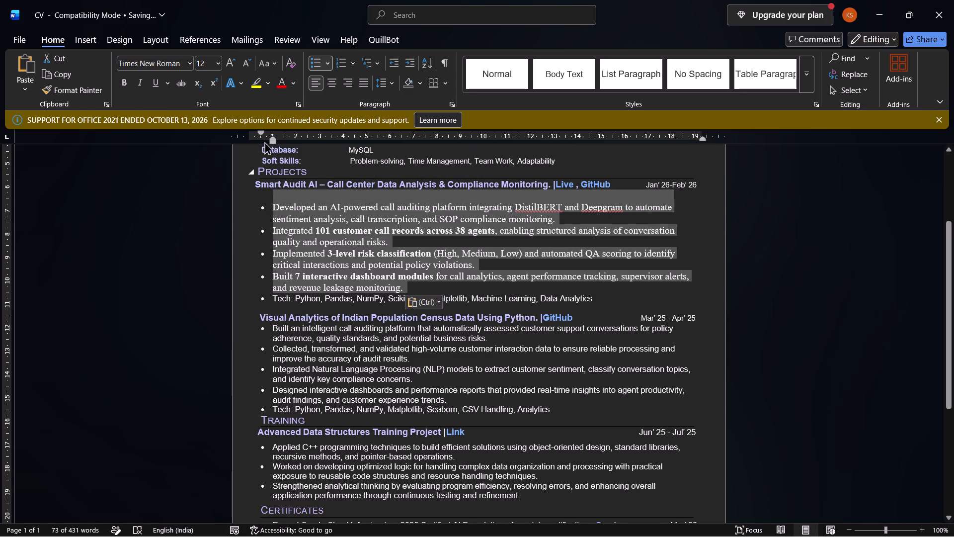
click(190, 68)
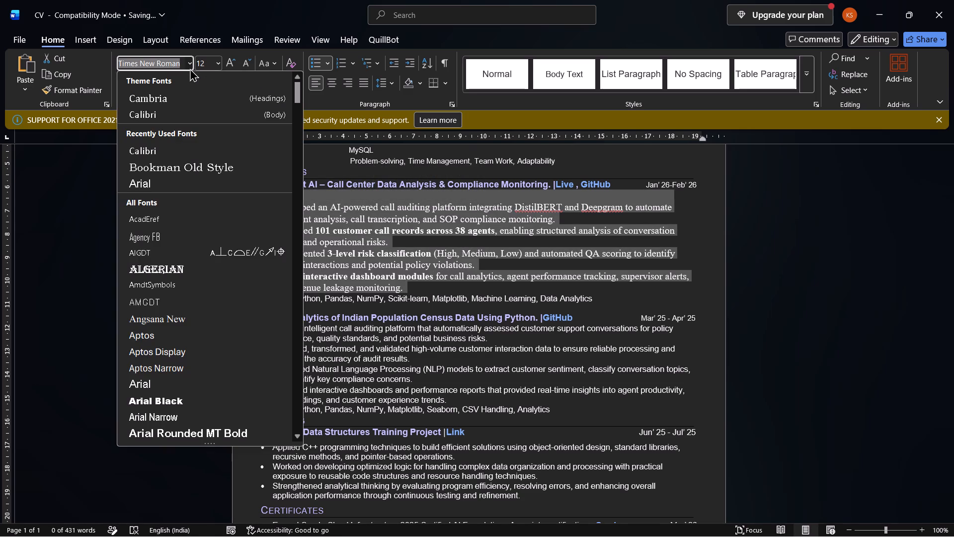
click(153, 182)
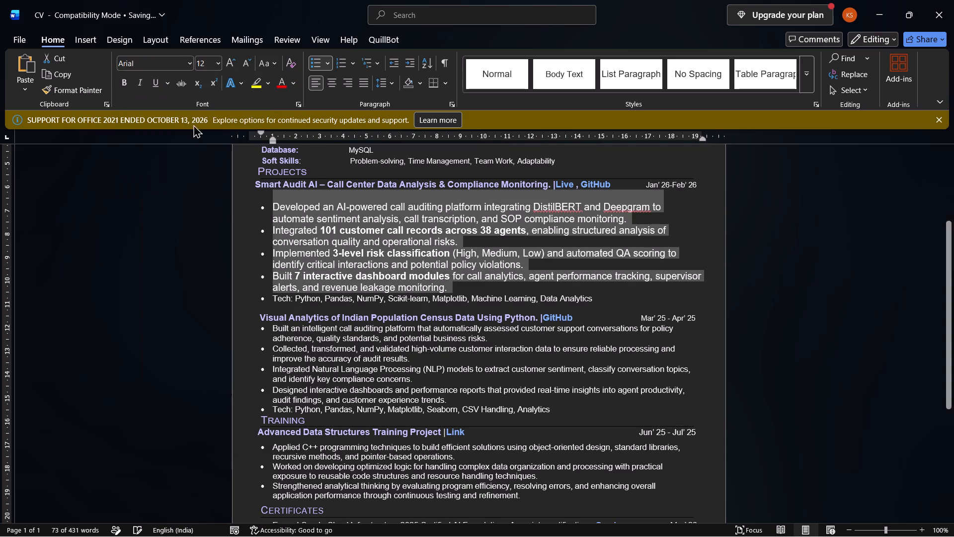
click(217, 66)
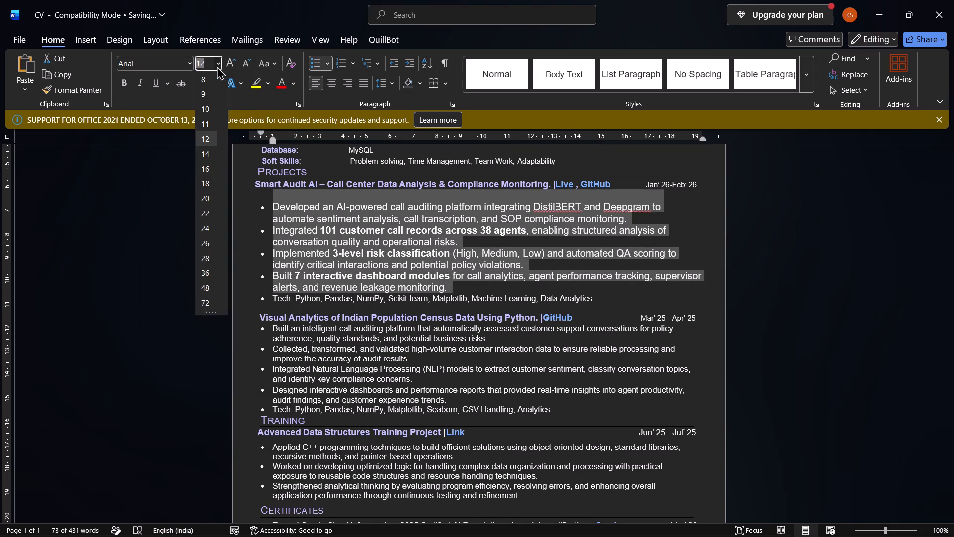
click(204, 108)
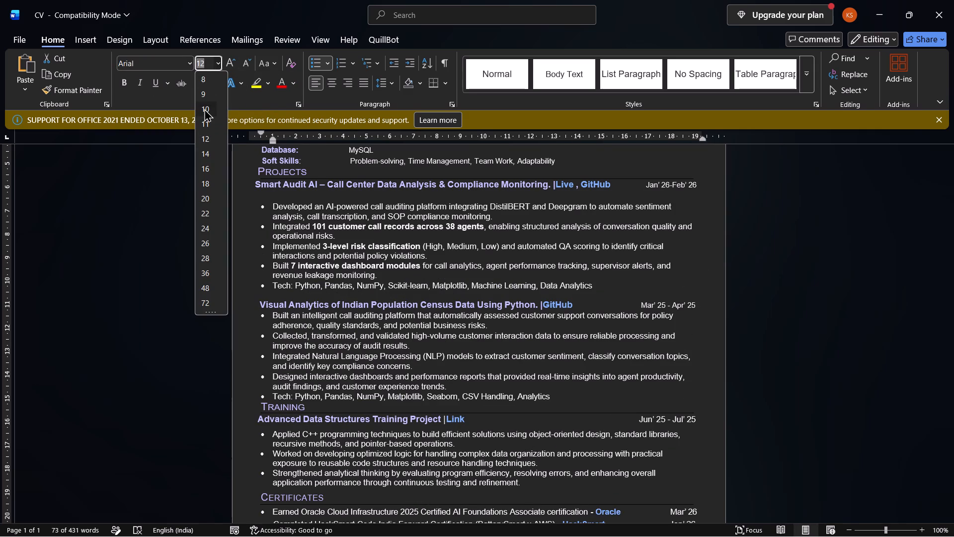
click(454, 254)
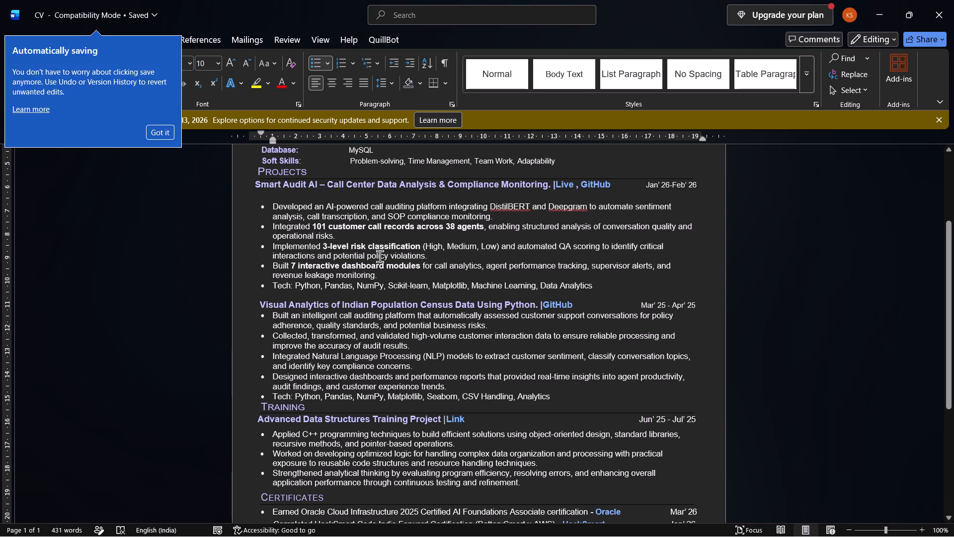
click(163, 131)
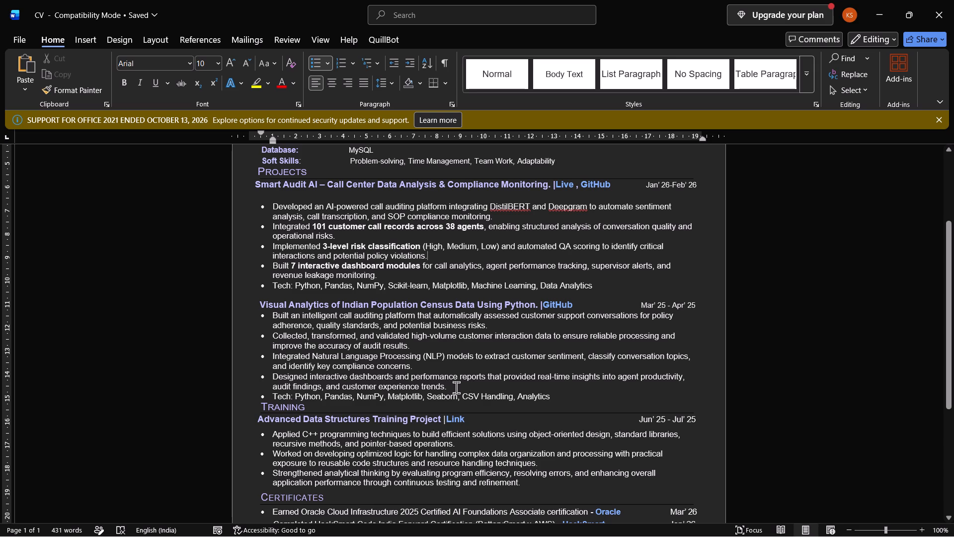
Review the Visual Analytics project bullets and the other CV sections, from Education back up to Skills.
drag(456, 387, 273, 318)
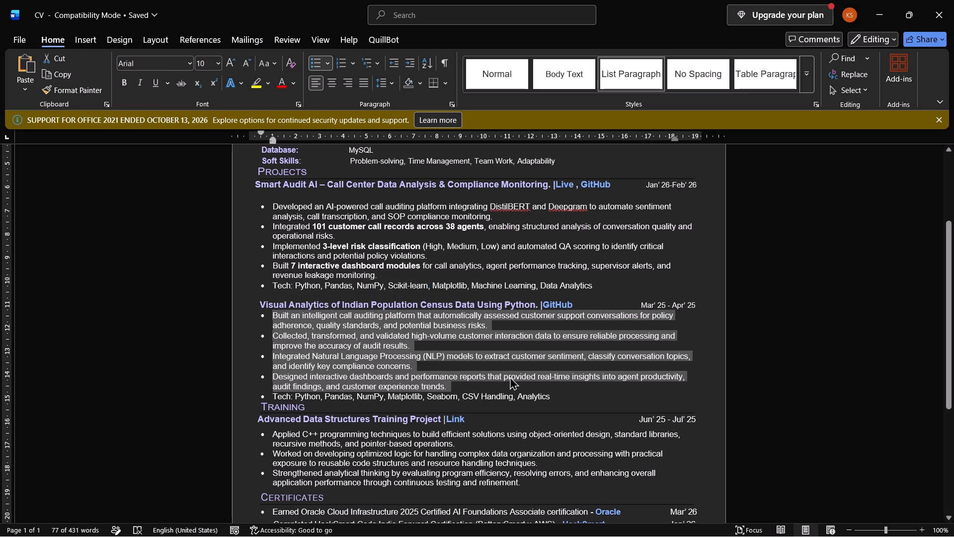
click(586, 386)
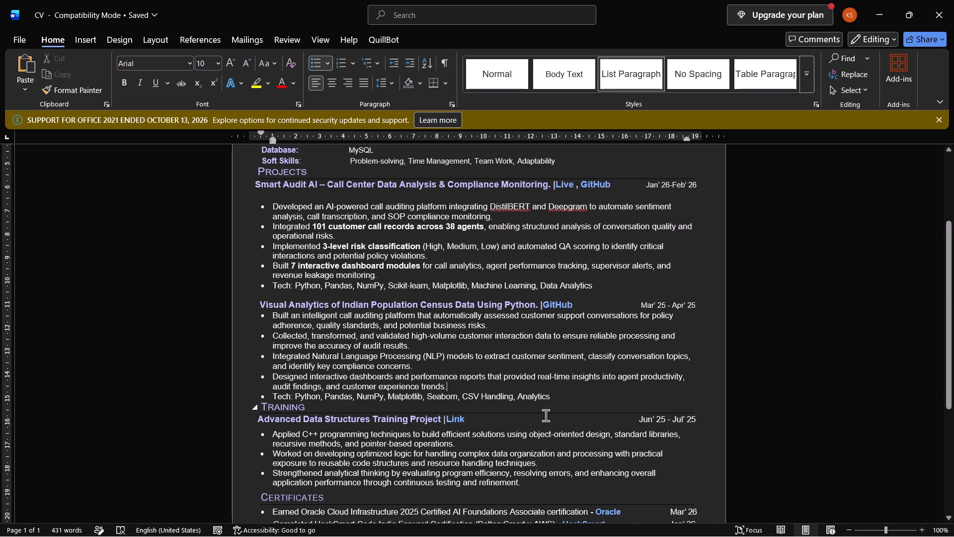
scroll(541, 419, down, 1)
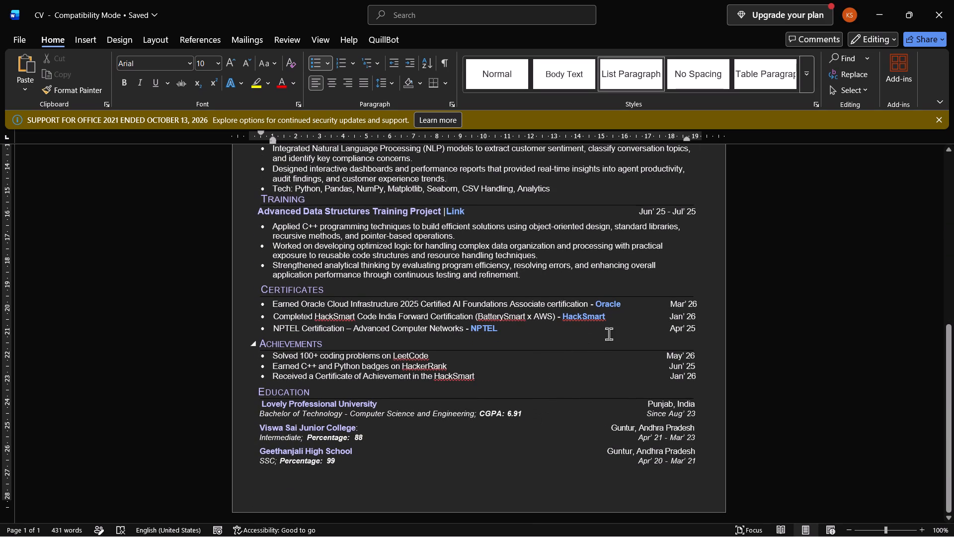
scroll(547, 385, up, 1)
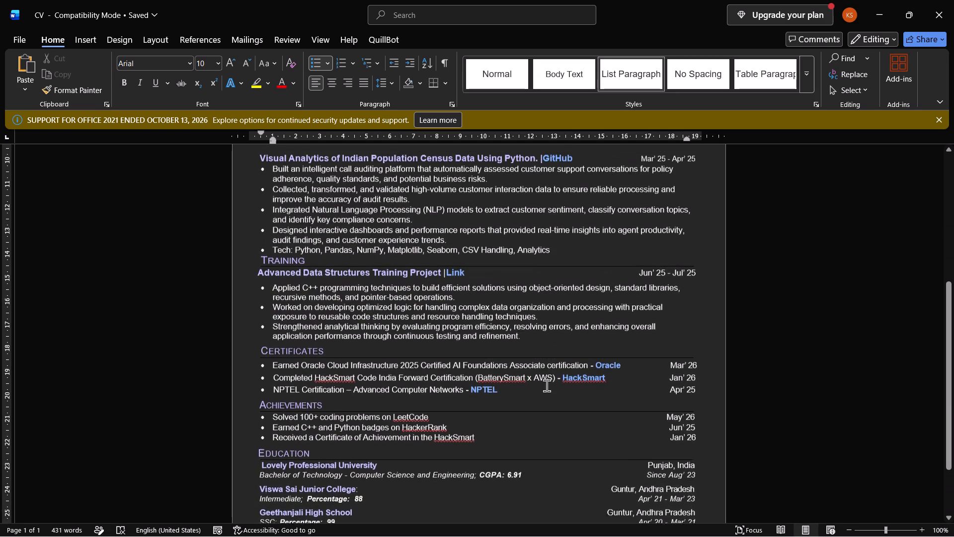
scroll(547, 385, up, 2)
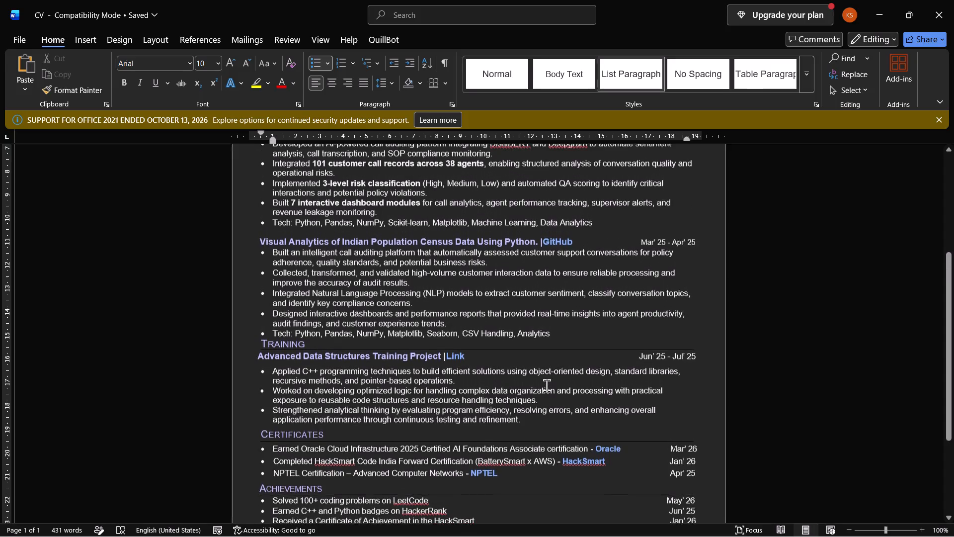
scroll(547, 385, up, 1)
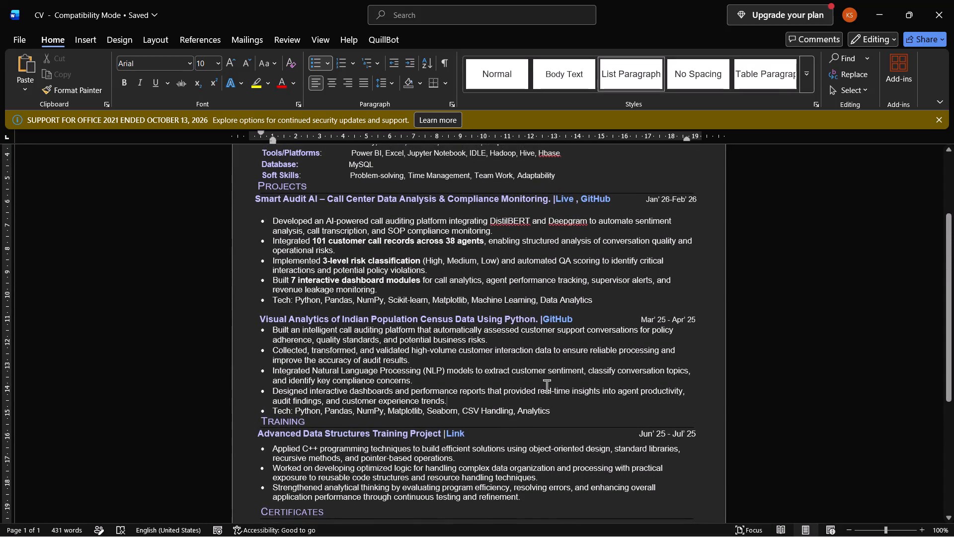
scroll(525, 283, up, 1)
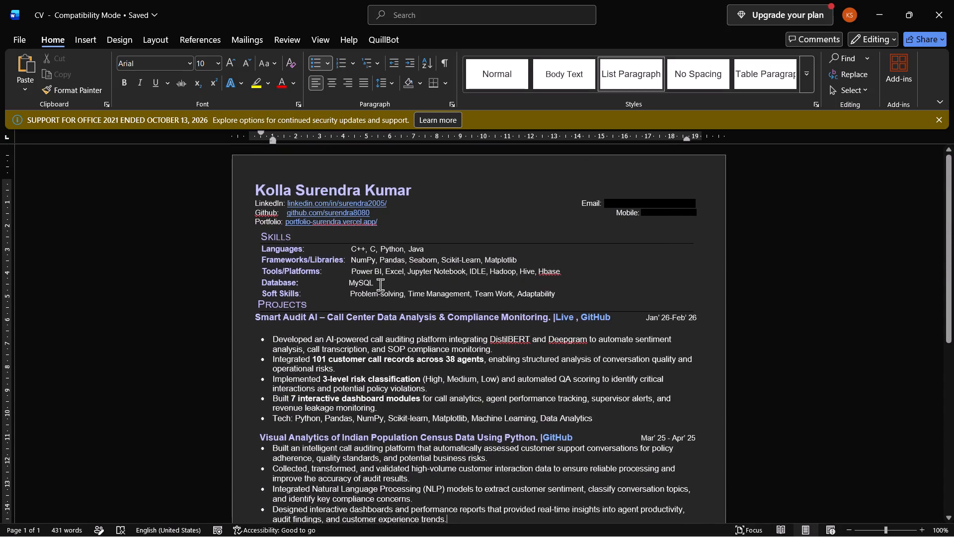
Add Mongodb after MySQL in the Database line of the CV's Skills section, starting with a capital M.
click(380, 284)
key(comma)
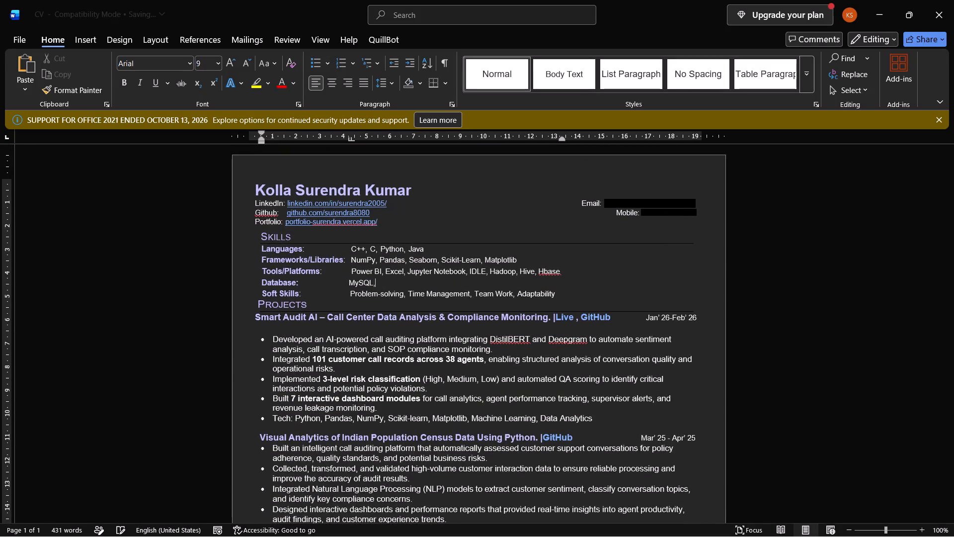
key(space)
text(mongo)
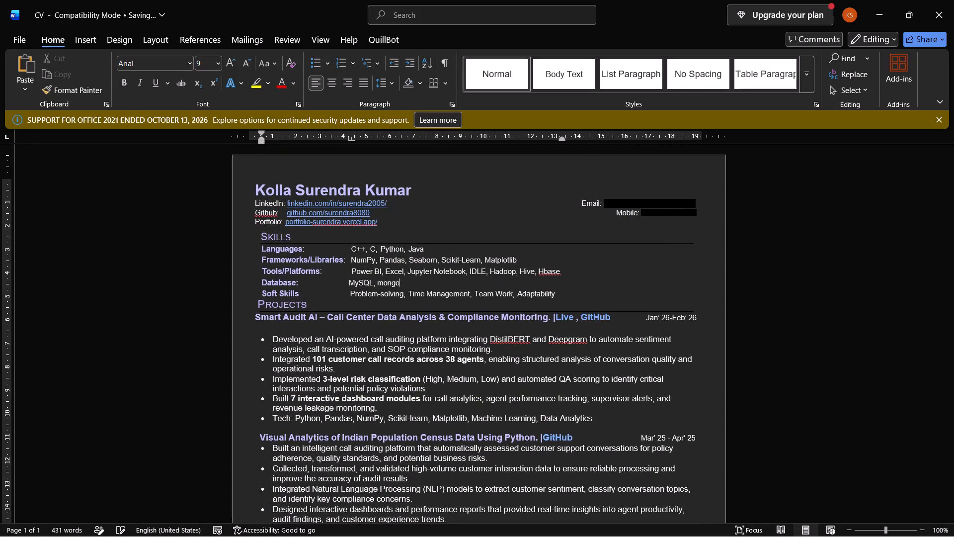
text(db)
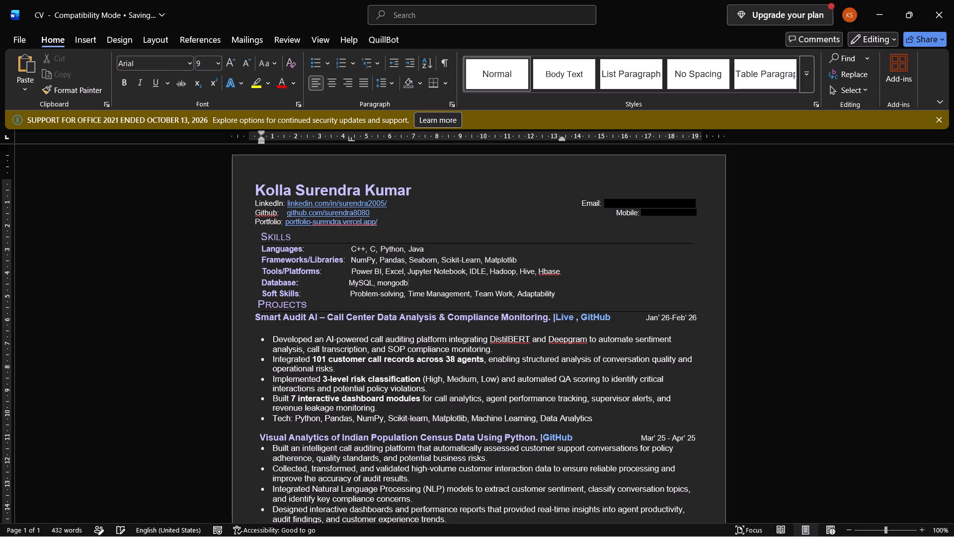
key(Left)
key(Left)
key(Left)
key(Left)
key(Left)
key(Left)
key(BackSpace)
key(shift+m)
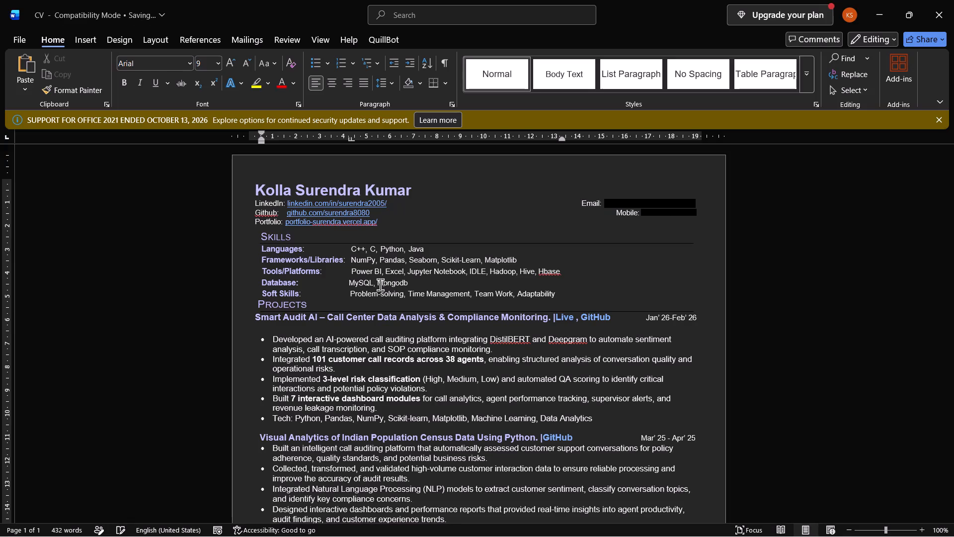
click(415, 283)
key(alt+Tab)
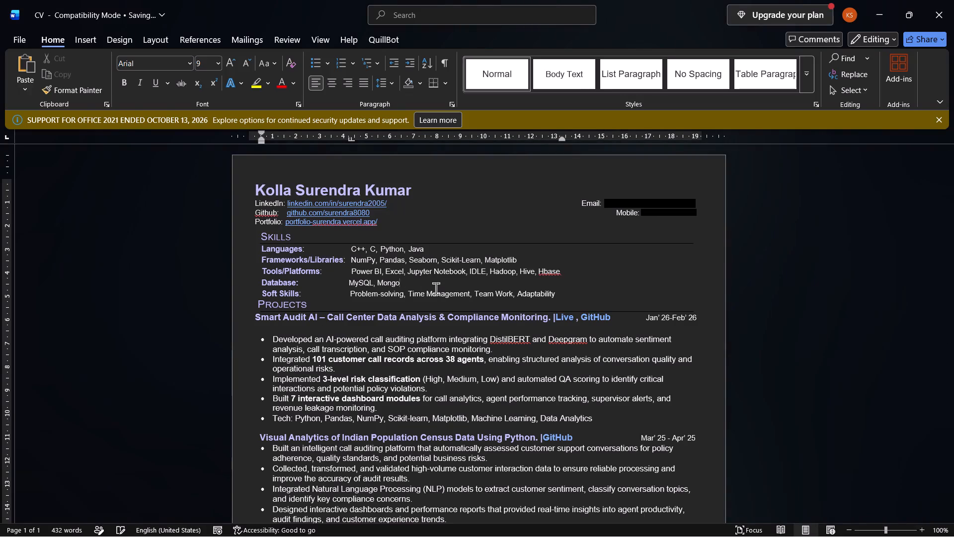
text(DB)
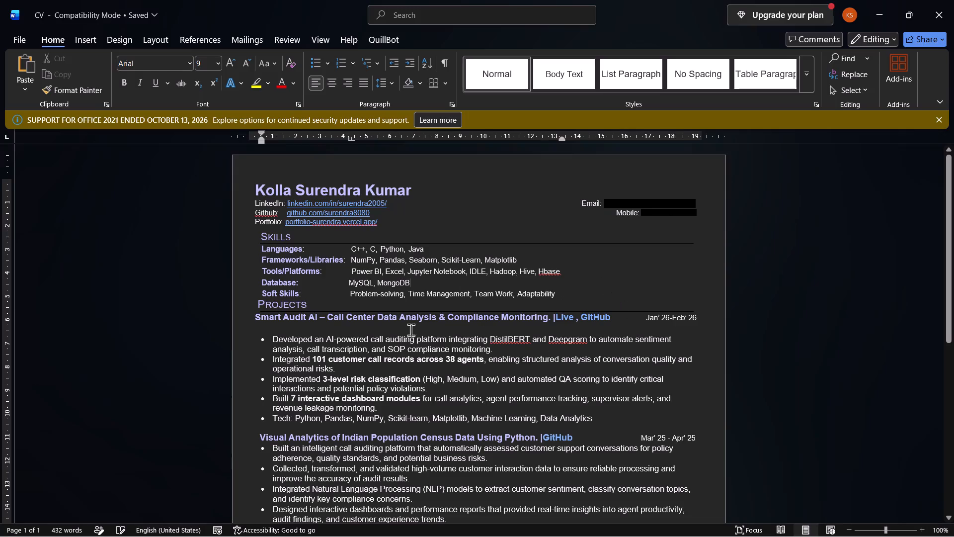
Remove Problem-solving from the start of the Soft Skills list and restore the tab spacing before Time Management.
click(407, 294)
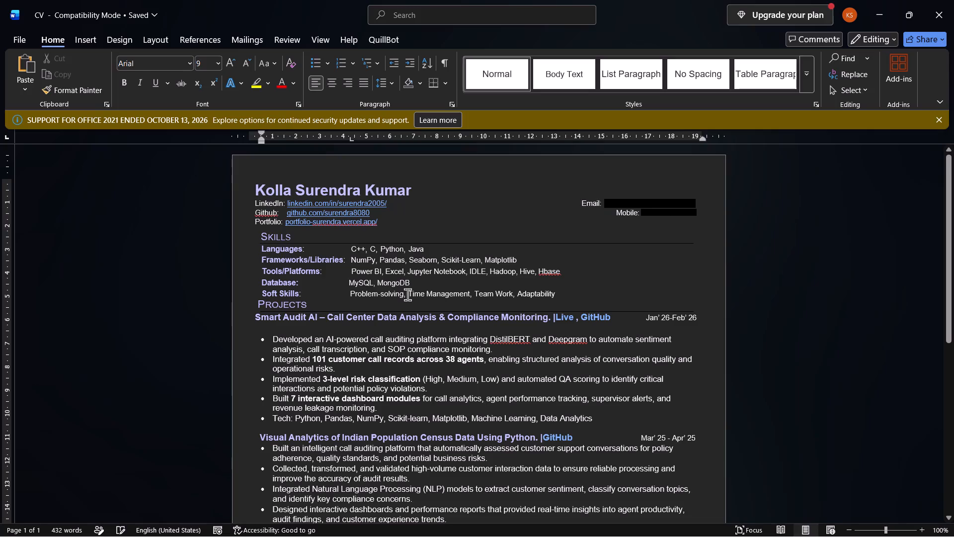
key(BackSpace)
key(BackSpace)
key(BackSpace)
key(BackSpace)
key(BackSpace)
key(BackSpace)
key(BackSpace)
key(BackSpace)
key(BackSpace)
key(BackSpace)
key(BackSpace)
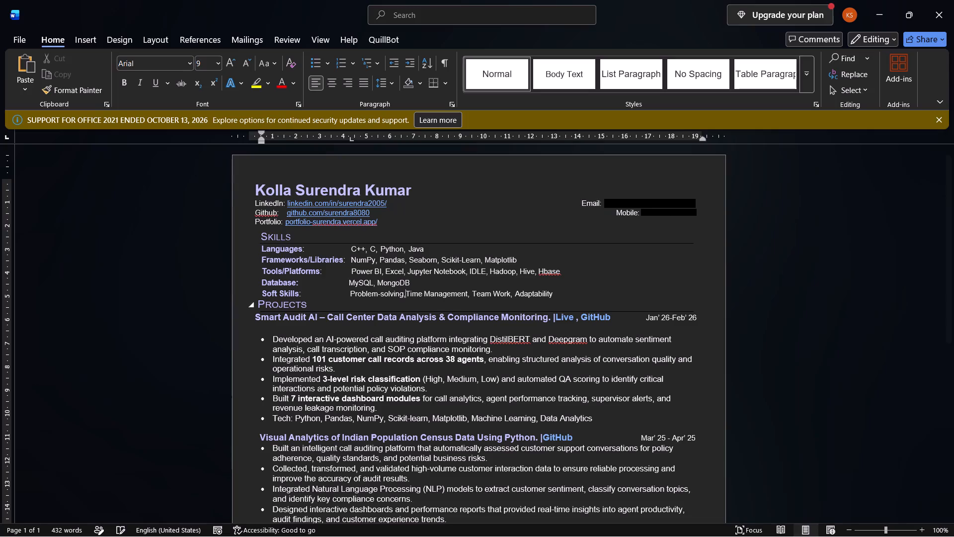
key(BackSpace)
key(BackSpace)
key(BackSpace)
key(BackSpace)
key(BackSpace)
key(BackSpace)
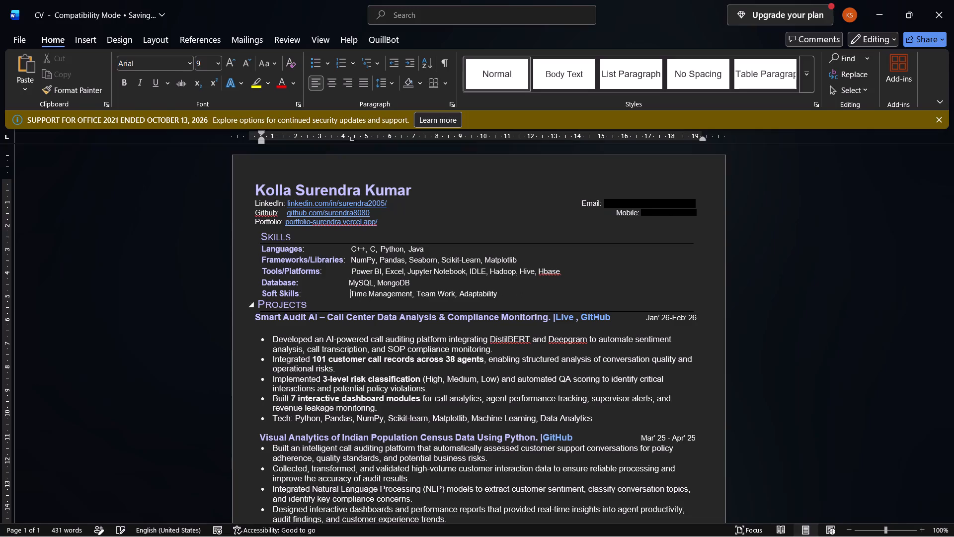
key(BackSpace)
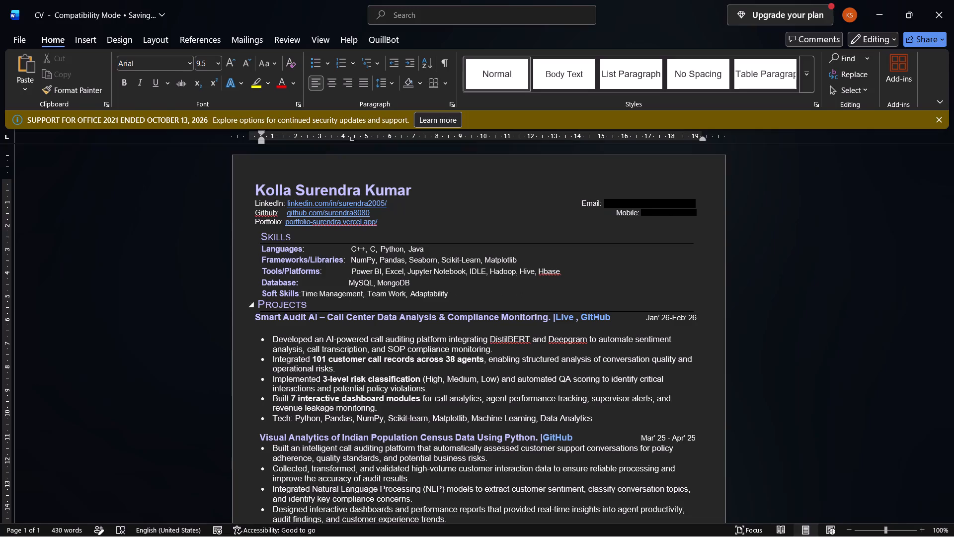
key(space)
key(BackSpace)
key(Tab)
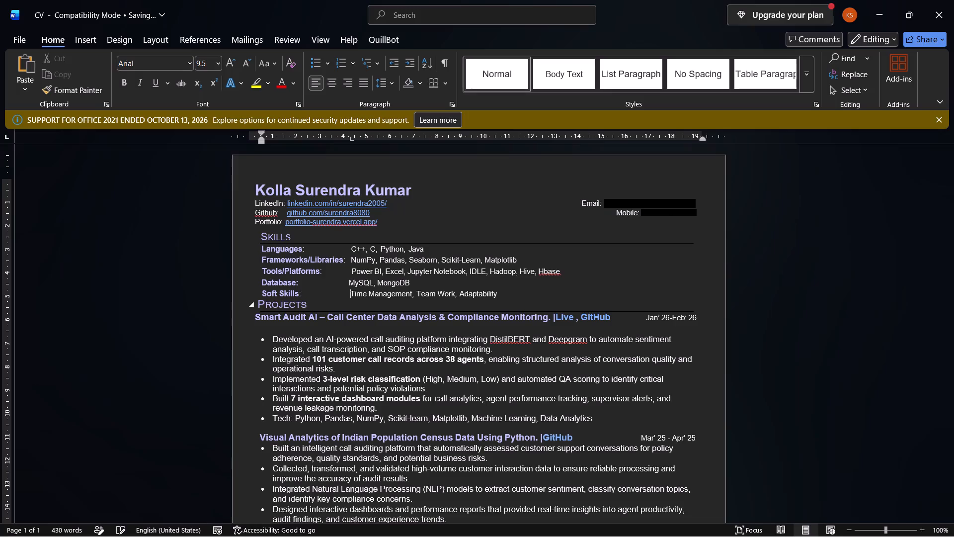
Insert a space before MySQL in the Database line to align it with the other skill entries.
click(350, 282)
key(space)
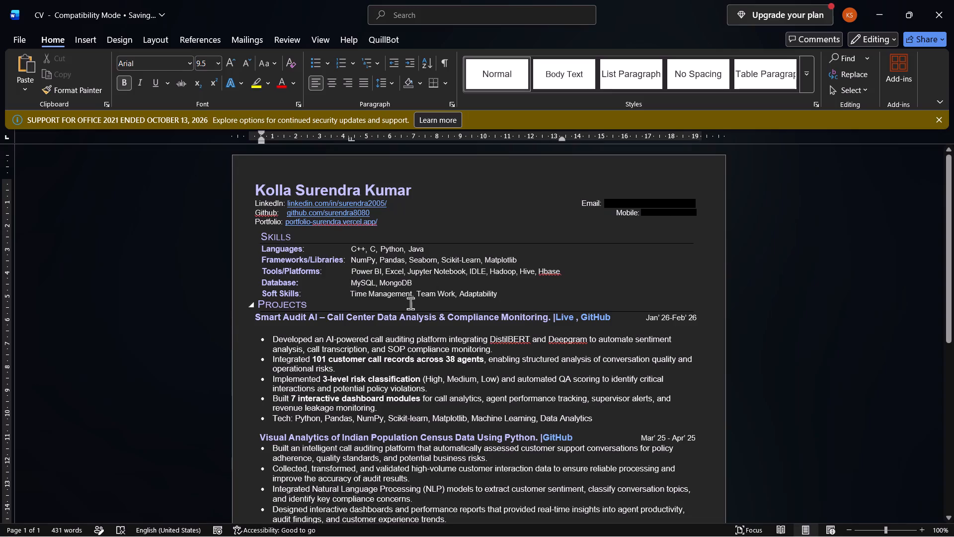
Add "problem-solving" after Adaptability at the end of the Soft Skills list.
click(502, 294)
key(comma)
key(space)
text(pro)
text(blm)
key(BackSpace)
text(em)
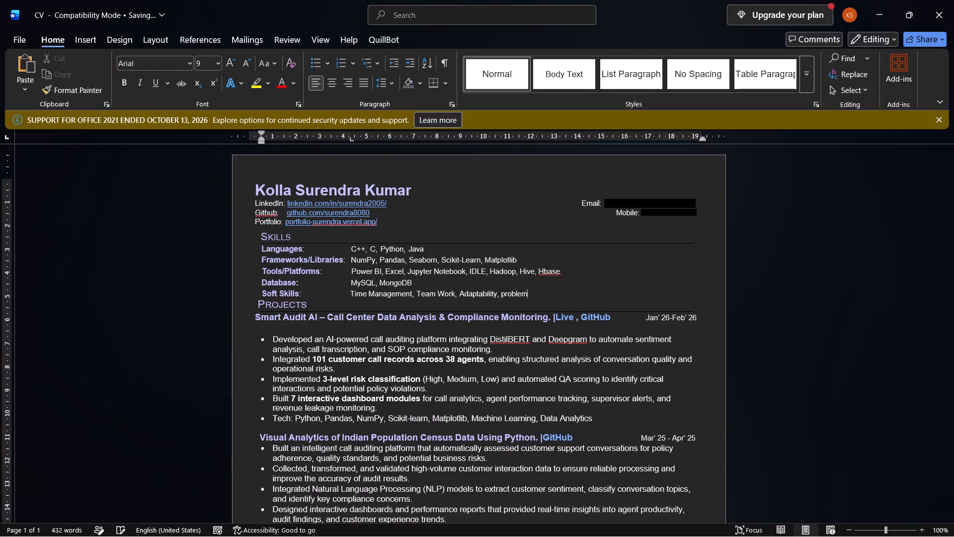
key(space)
key(BackSpace)
text(-solving)
Save the updated CV document.
key(ctrl+s)
key(ctrl+s)
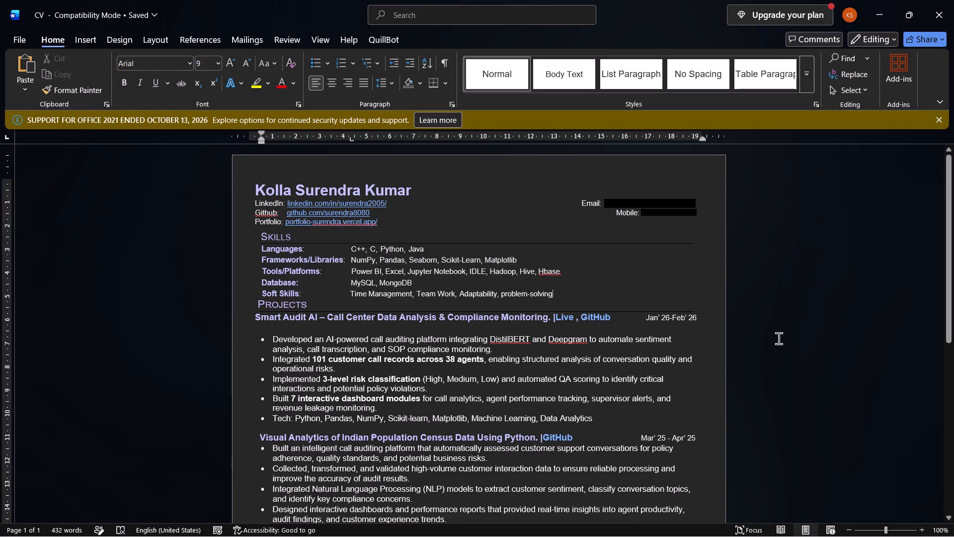
key(ctrl+s)
Look over the saved CV once more, and minimize the Word and Chrome windows.
scroll(556, 370, down, 3)
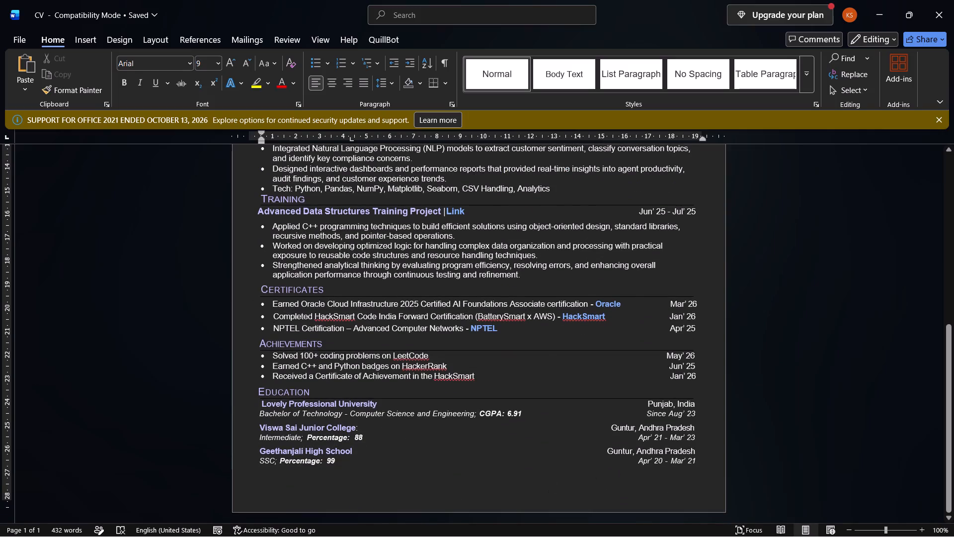
scroll(544, 360, up, 3)
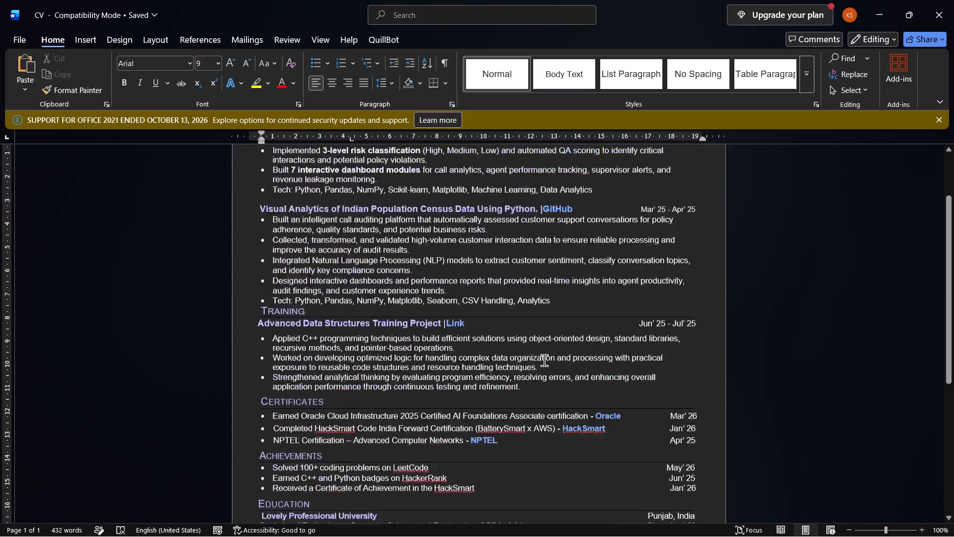
scroll(544, 360, up, 4)
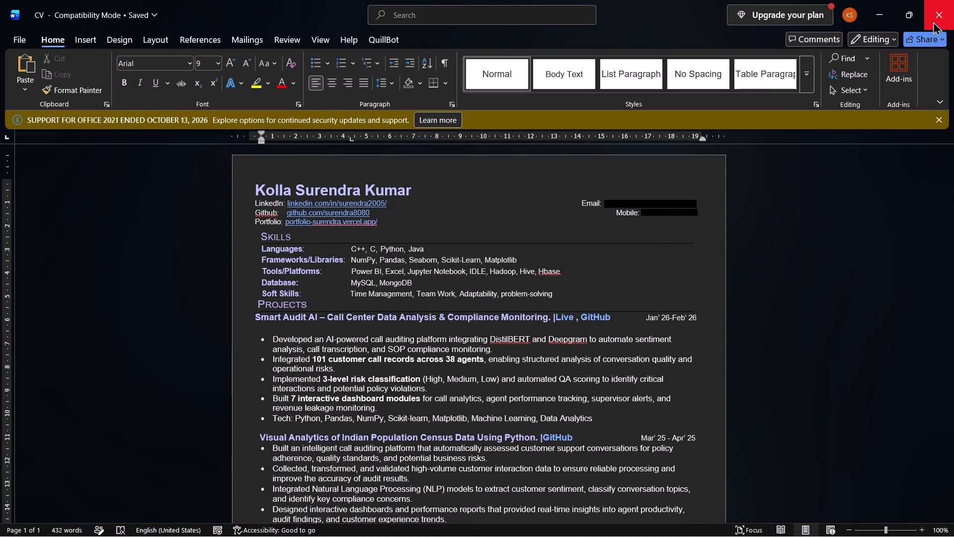
click(879, 16)
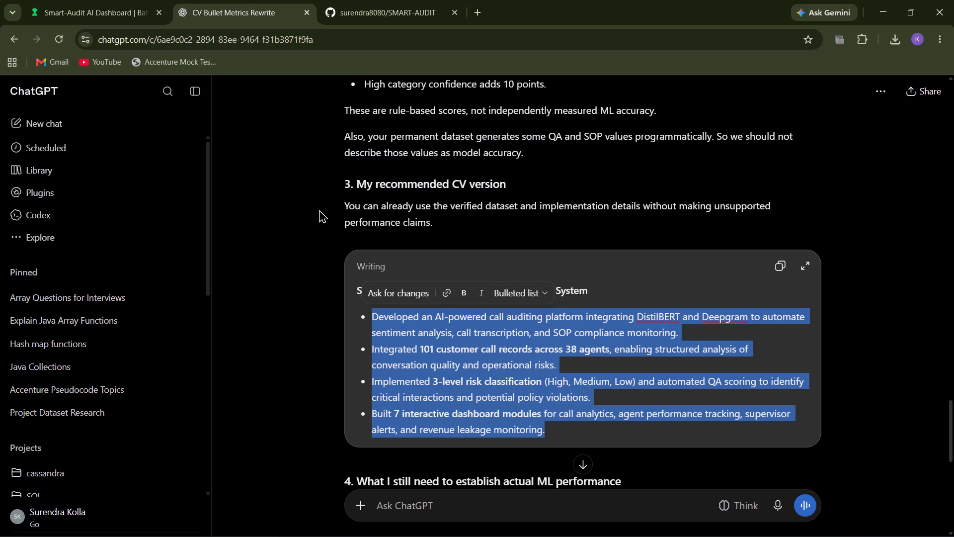
click(880, 11)
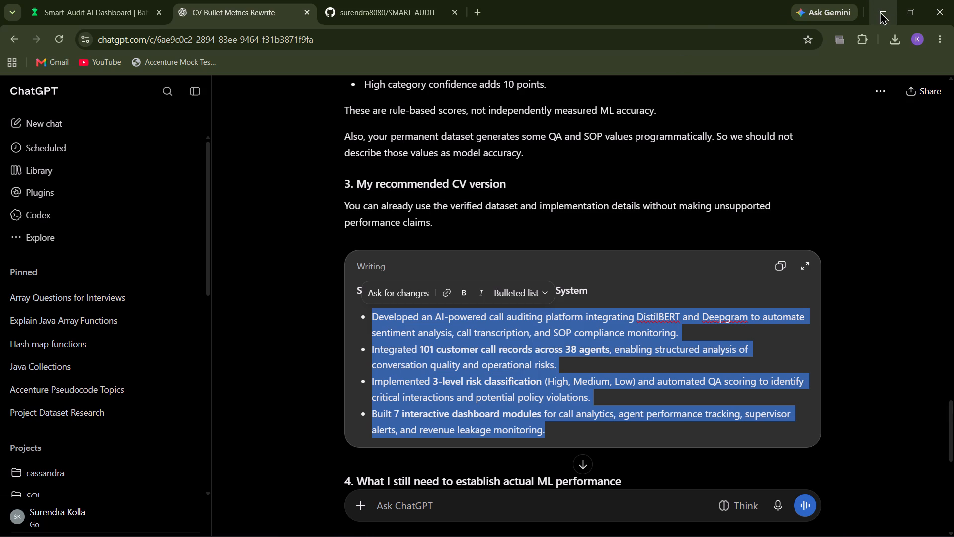
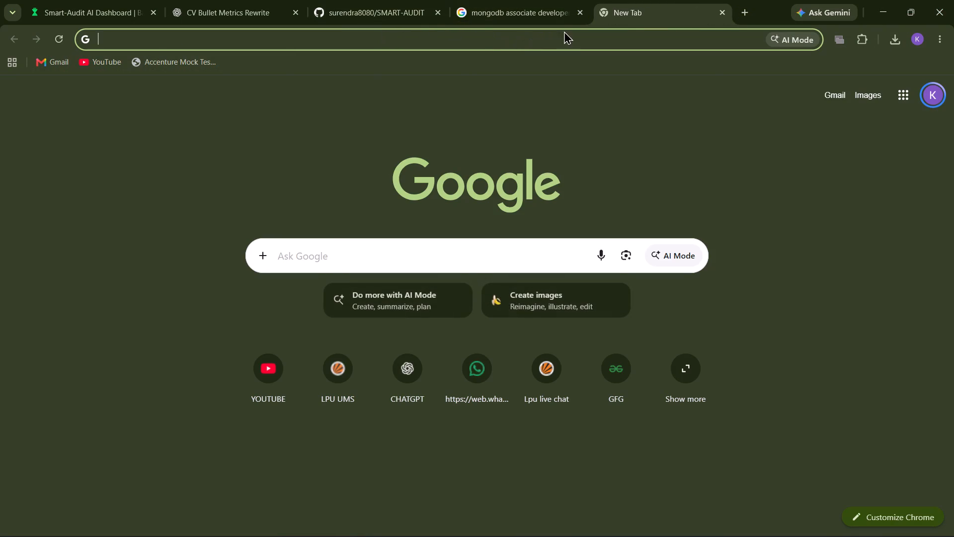
click(578, 10)
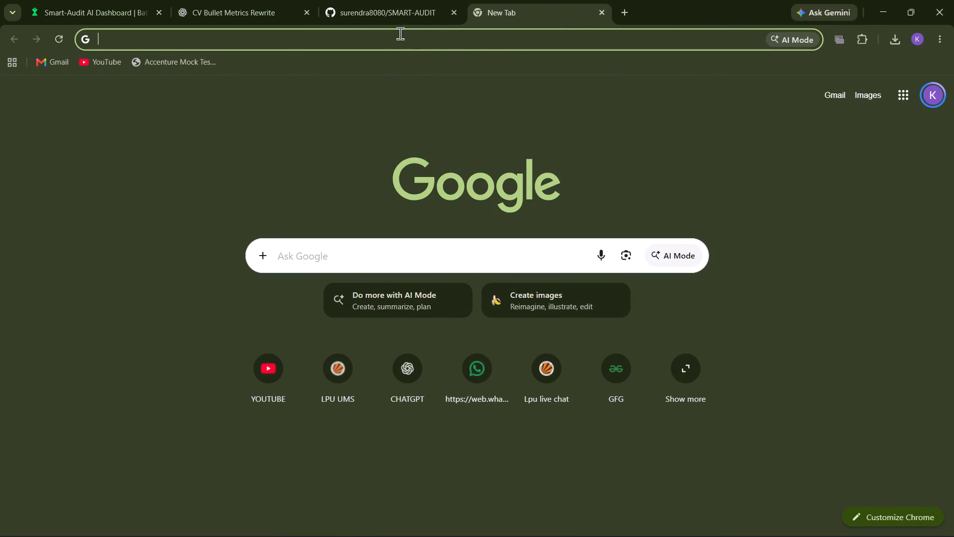
Go back to the GitHub dashboard and examine the src/assets folder of the portfolio-surendra repository.
click(397, 9)
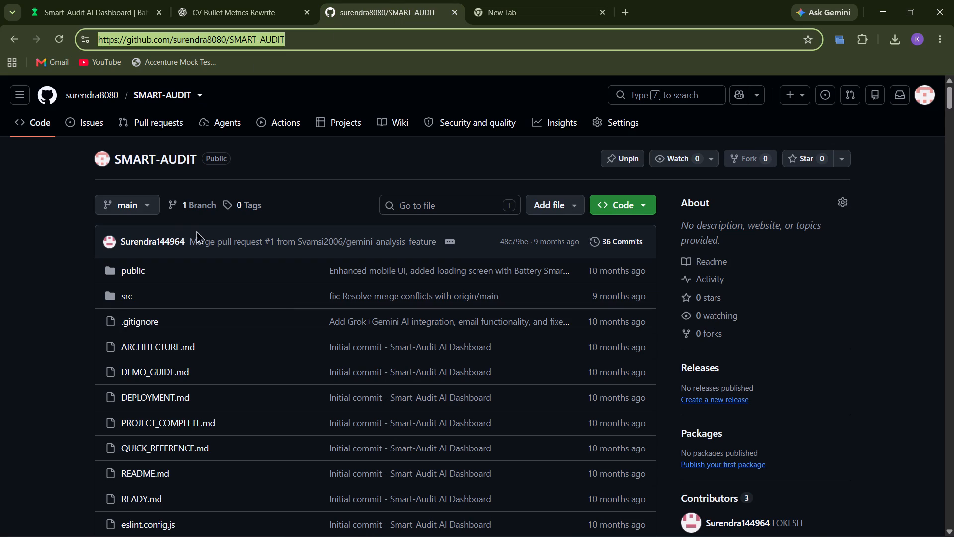
click(338, 43)
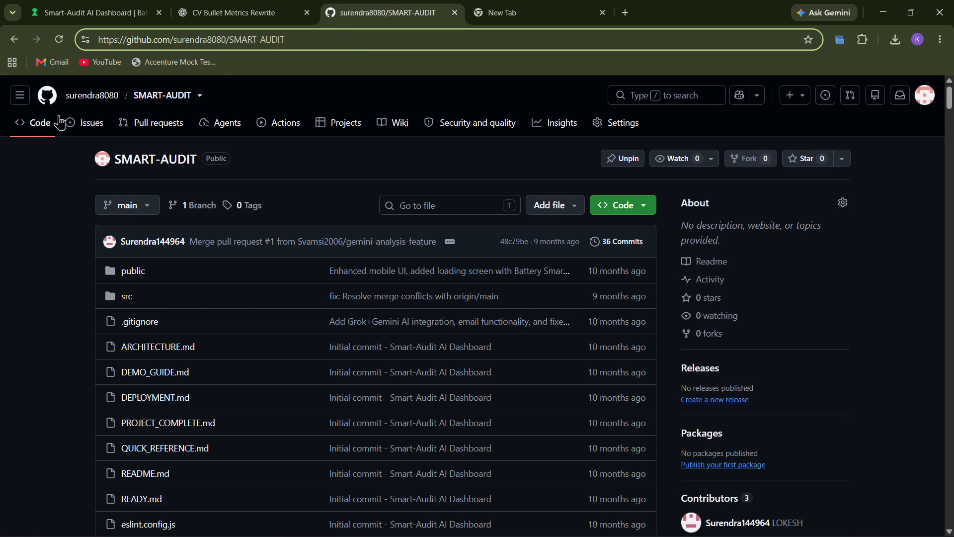
click(13, 40)
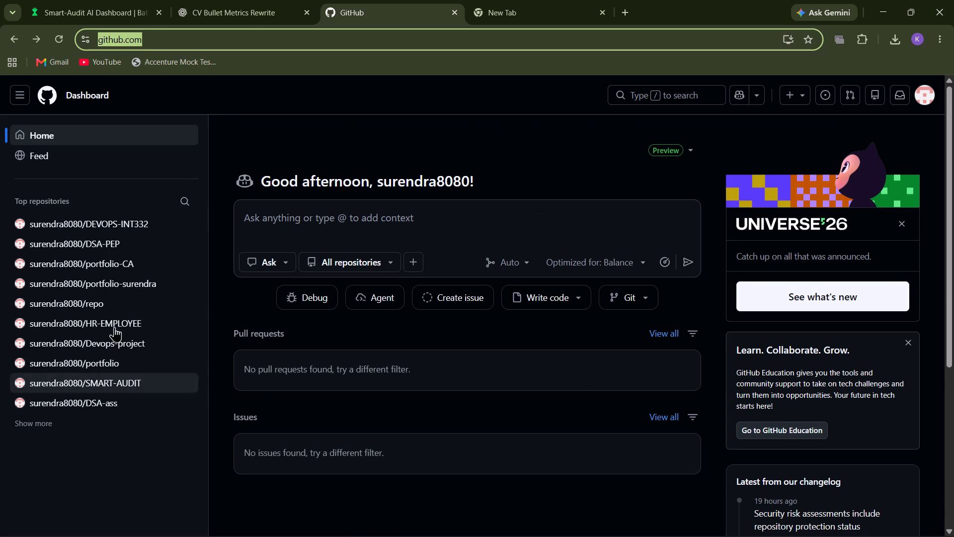
click(110, 287)
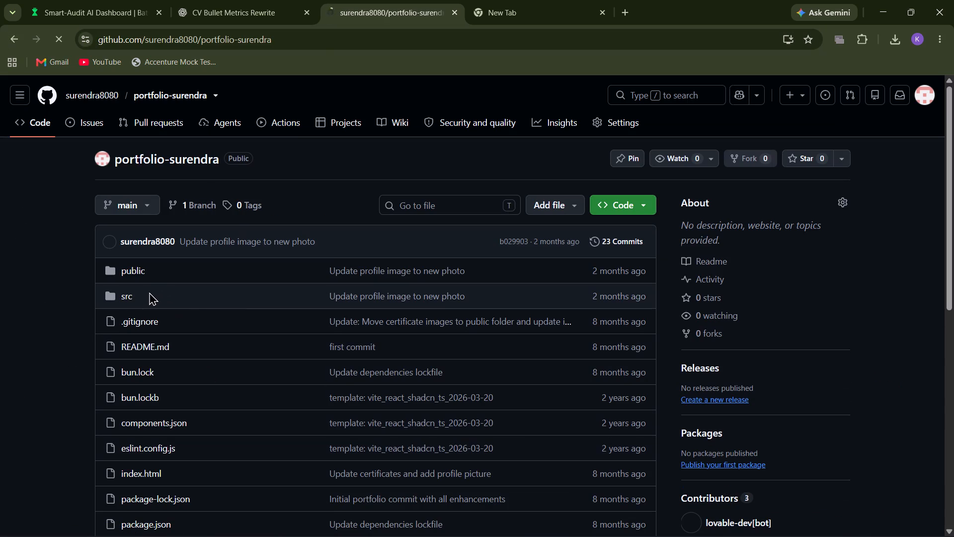
click(148, 293)
double_click(157, 296)
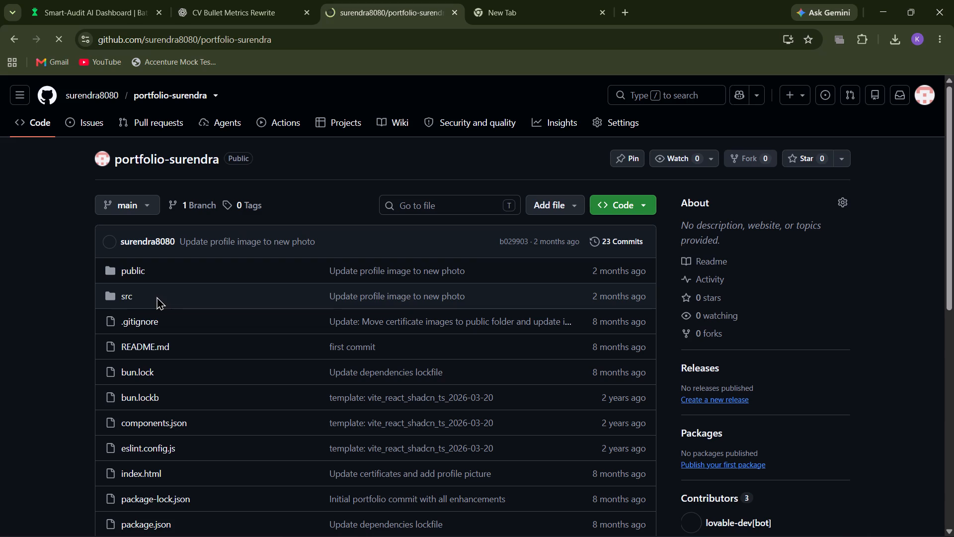
click(129, 297)
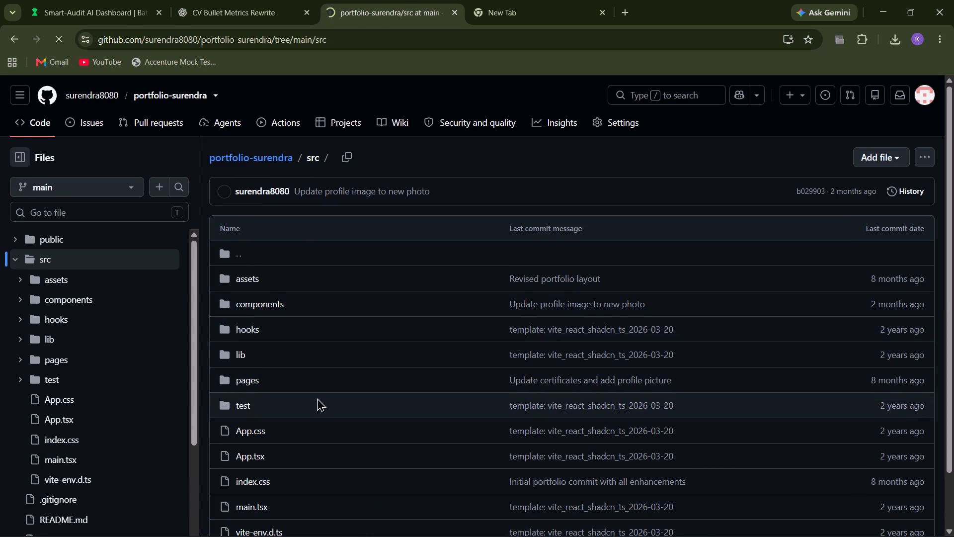
scroll(317, 398, down, 2)
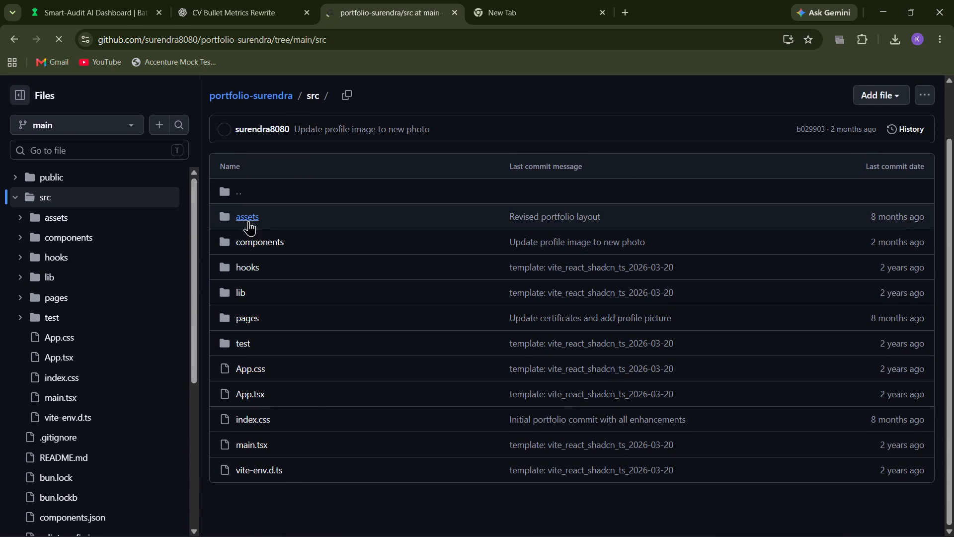
click(247, 220)
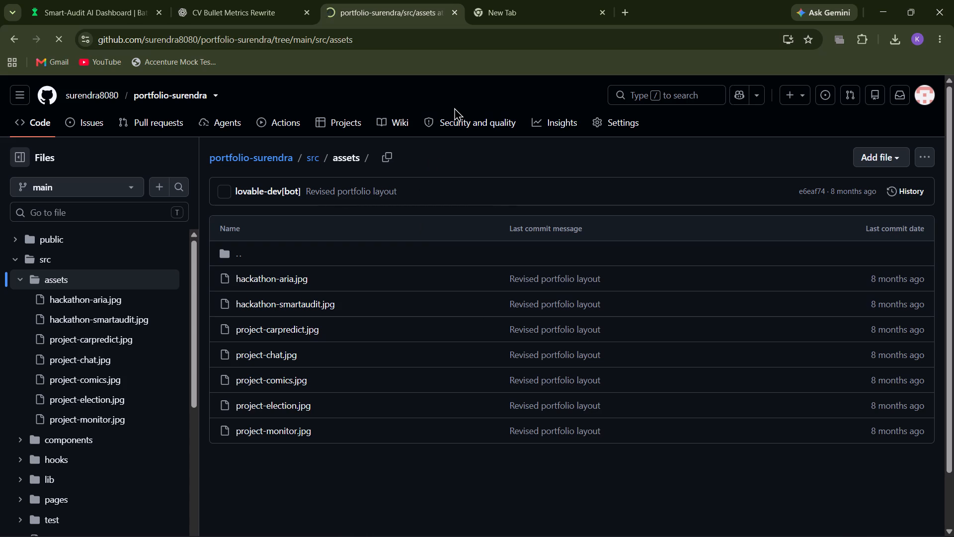
Open the Vercel projects page in the blank tab.
click(546, 2)
text(ve)
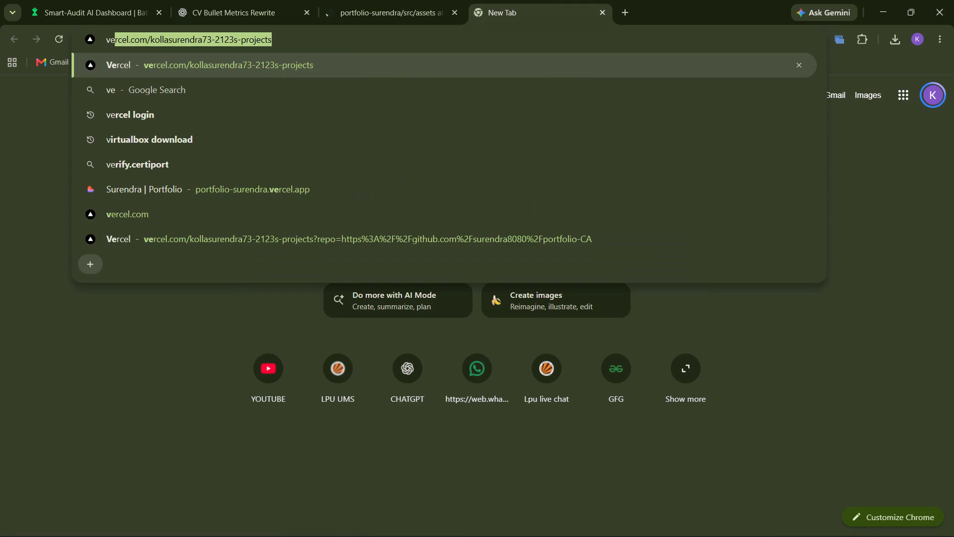
key(Return)
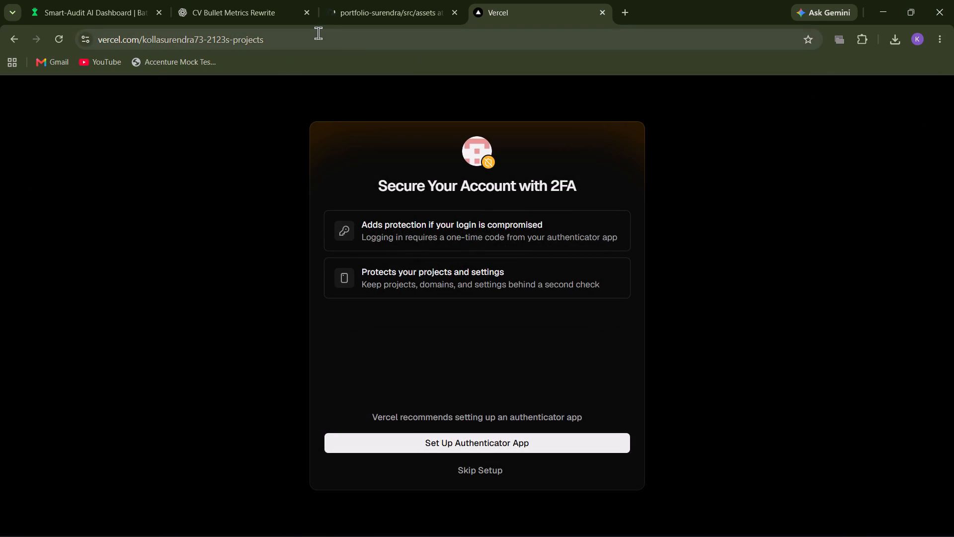
Look up "ver" in place of the current address to find another Vercel page.
click(318, 33)
key(BackSpace)
text(ver)
key(Down)
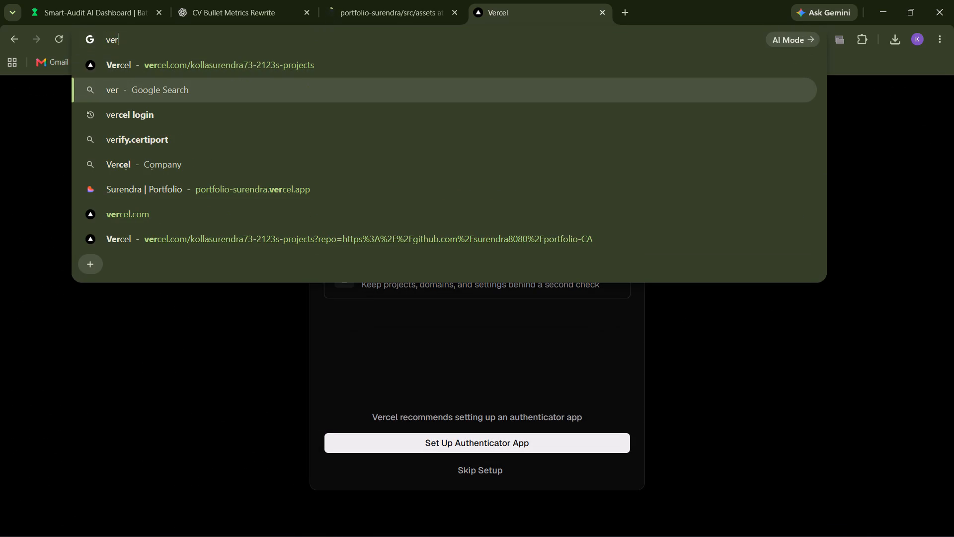
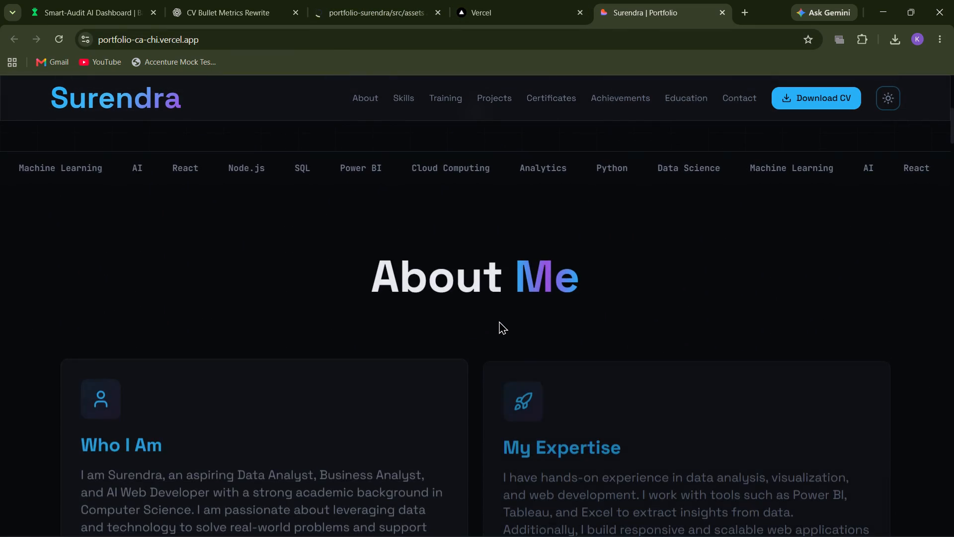
Examine the deployed portfolio site from About Me to the contact section, try its Send a Message link, and return to the top.
scroll(499, 321, down, 8)
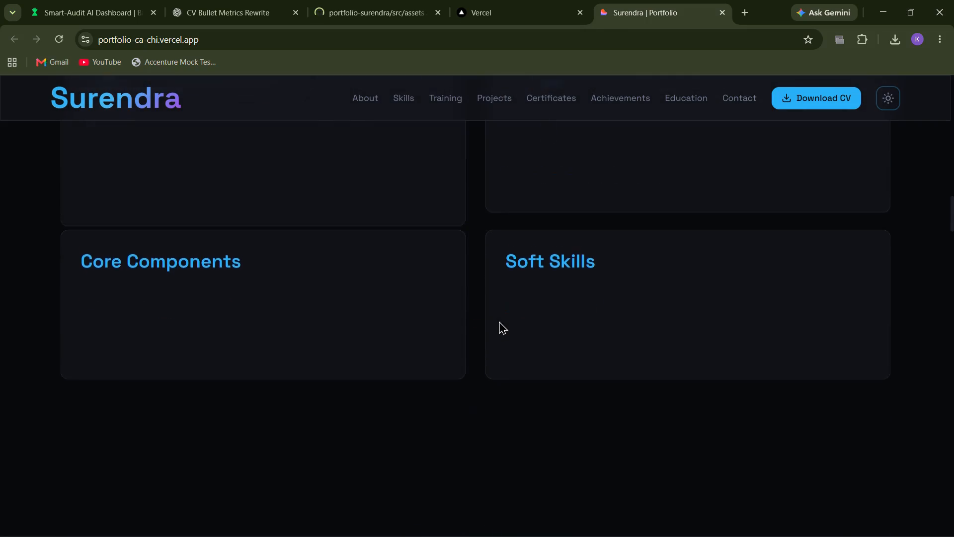
scroll(499, 321, down, 9)
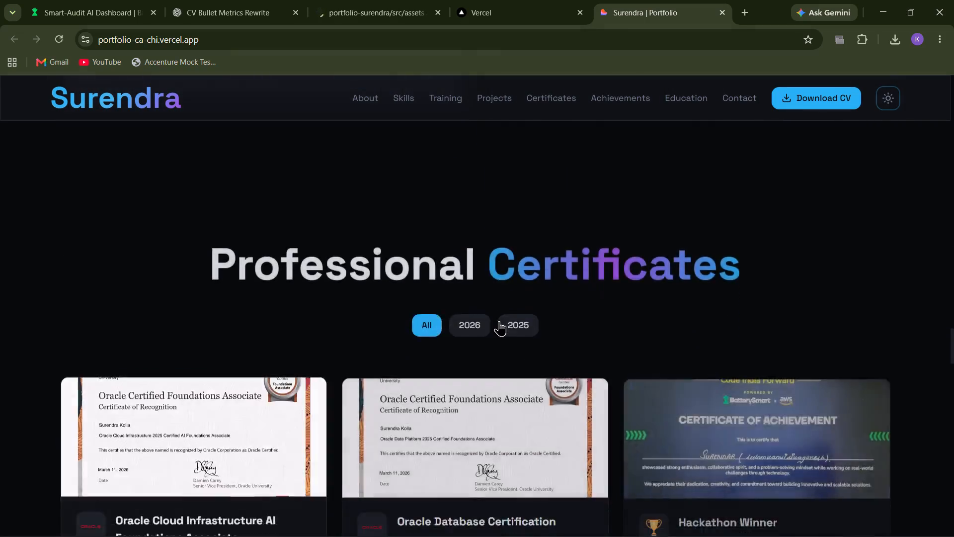
scroll(499, 321, down, 5)
scroll(499, 321, up, 1)
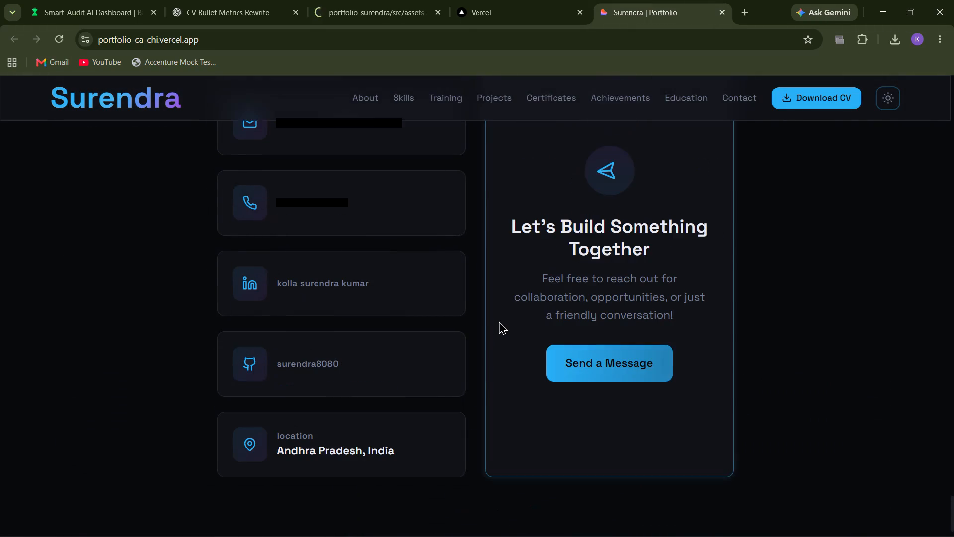
scroll(499, 321, up, 1)
click(626, 366)
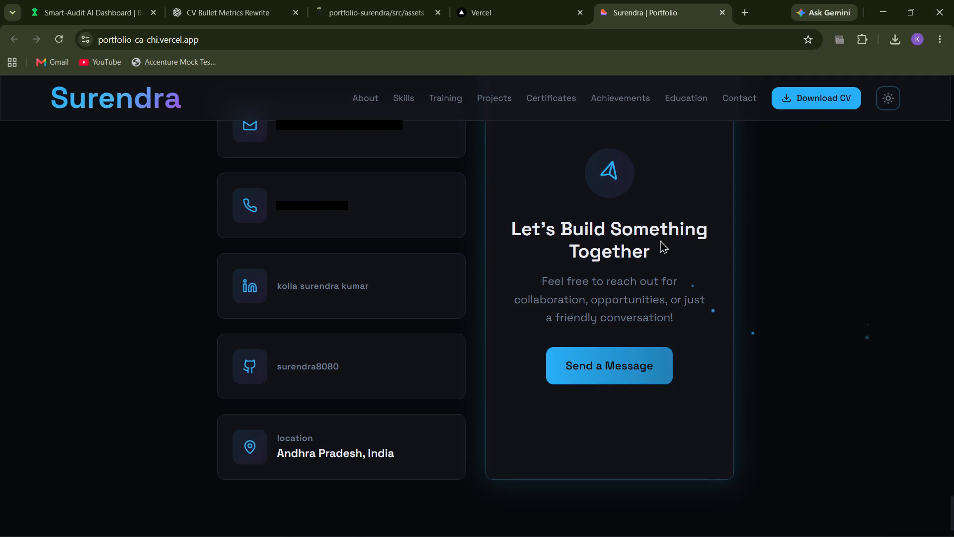
scroll(660, 240, up, 3)
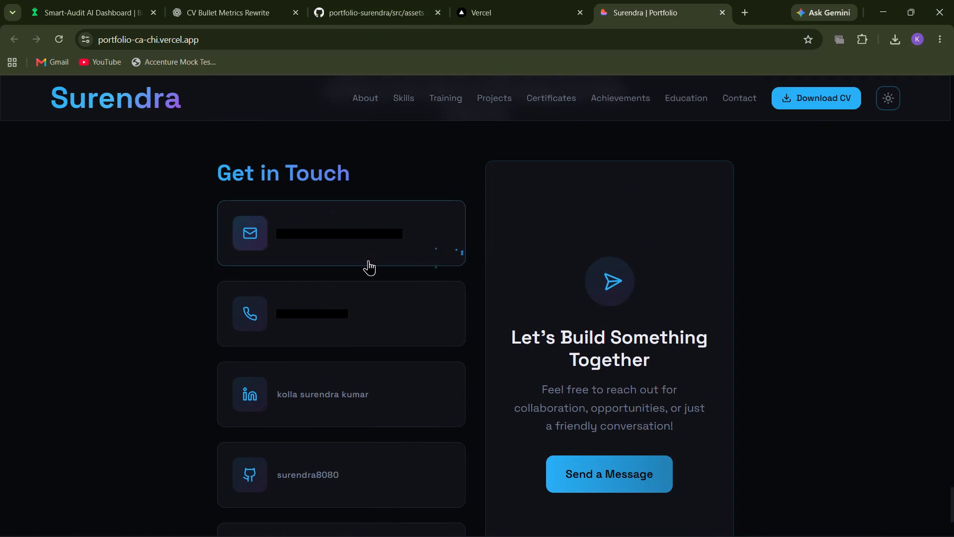
scroll(365, 260, up, 15)
scroll(365, 260, up, 6)
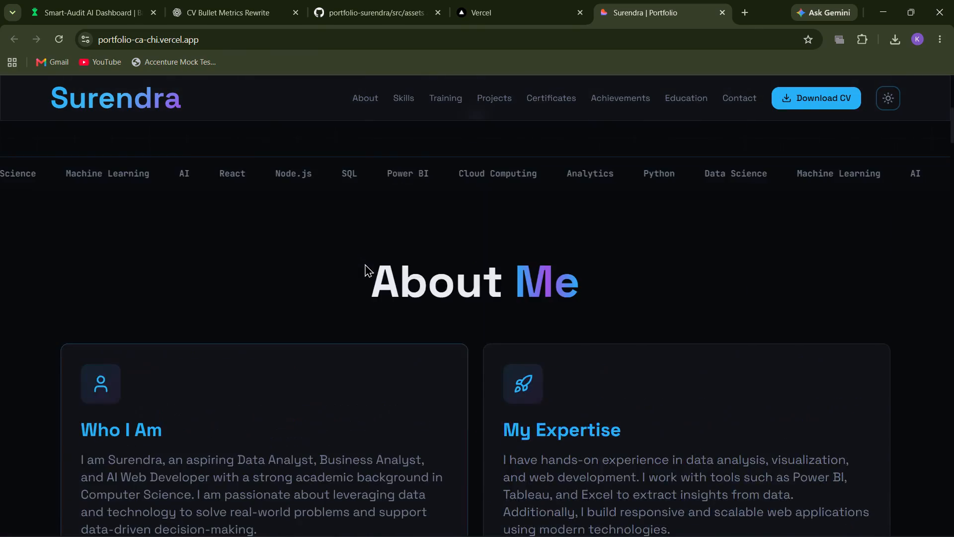
scroll(365, 264, up, 17)
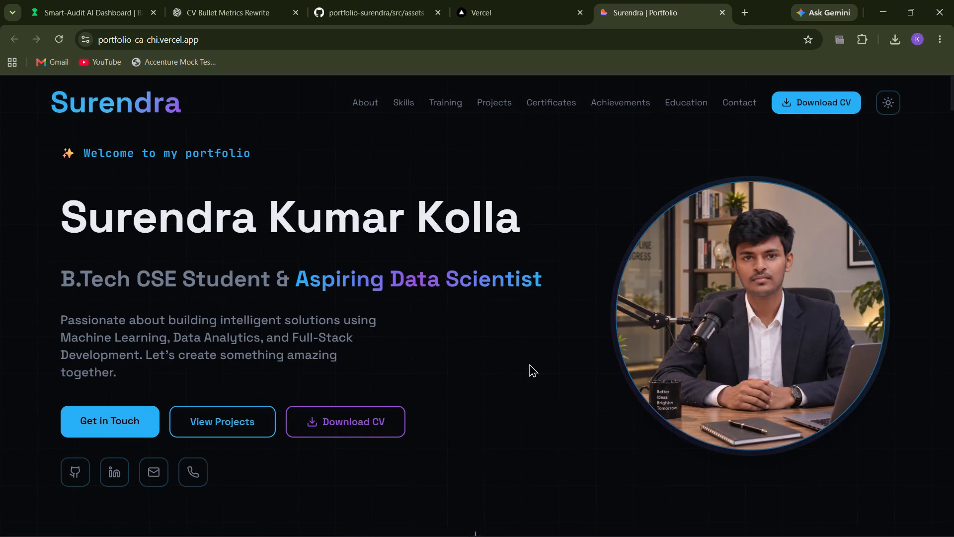
Copy the full web address of the deployed portfolio site.
triple_click(240, 35)
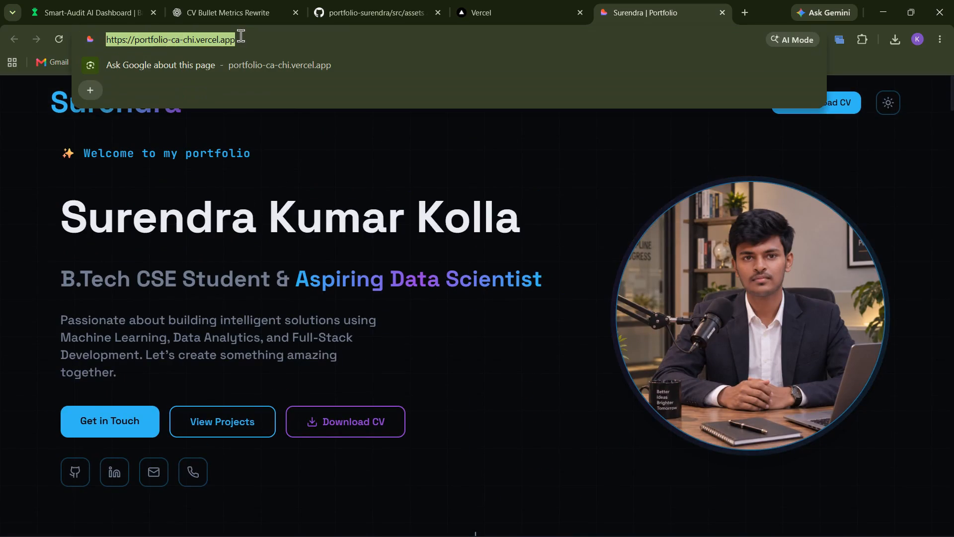
key(ctrl+c)
click(510, 176)
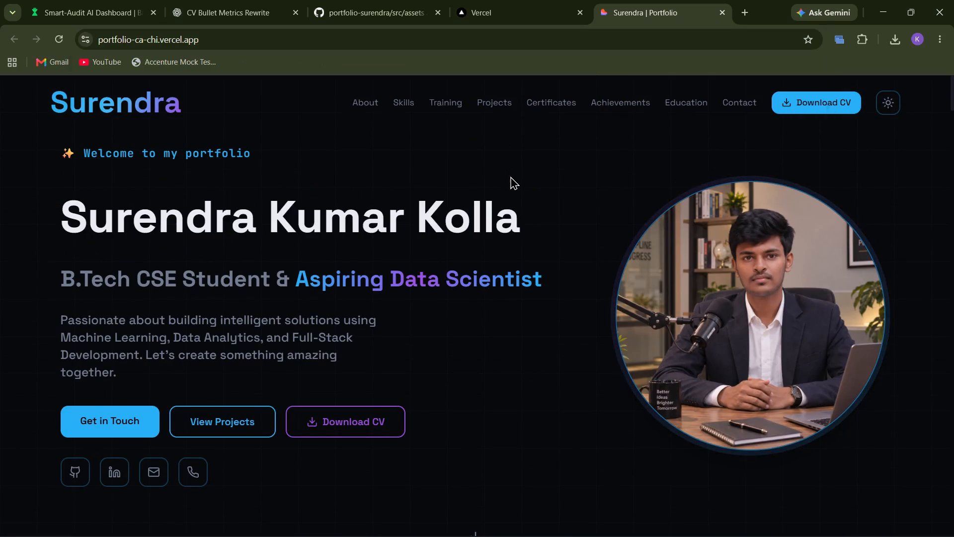
Close the deployed portfolio page and the Vercel projects page.
click(721, 11)
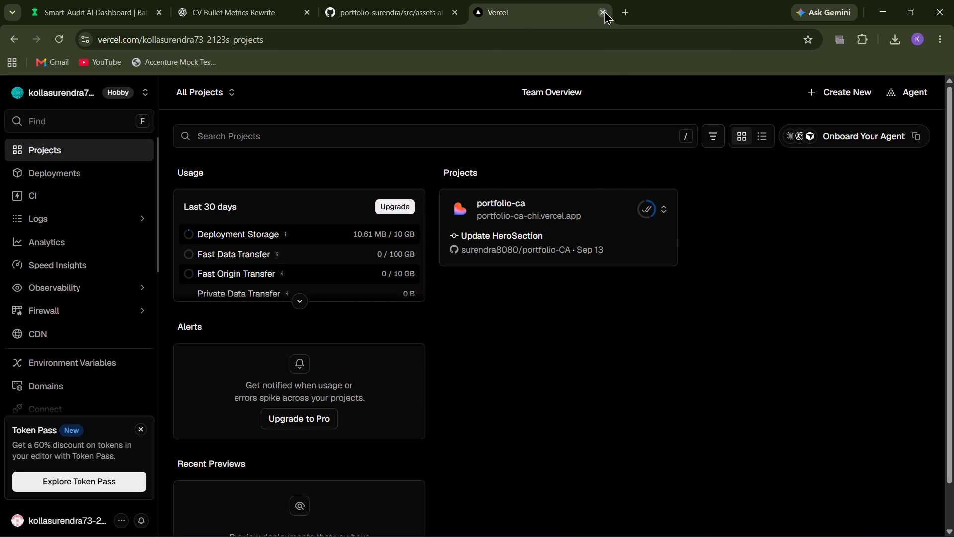
click(604, 10)
key(alt+Tab)
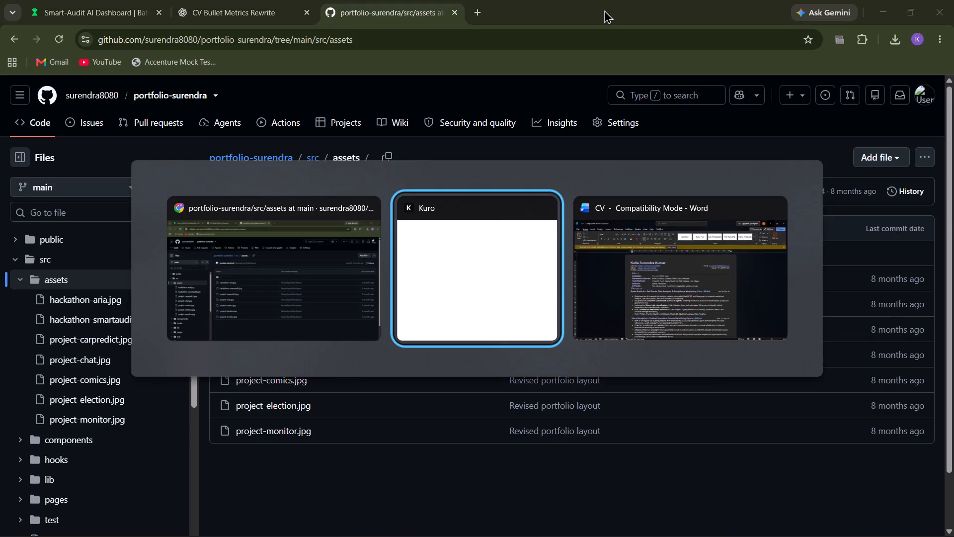
key(alt+Tab)
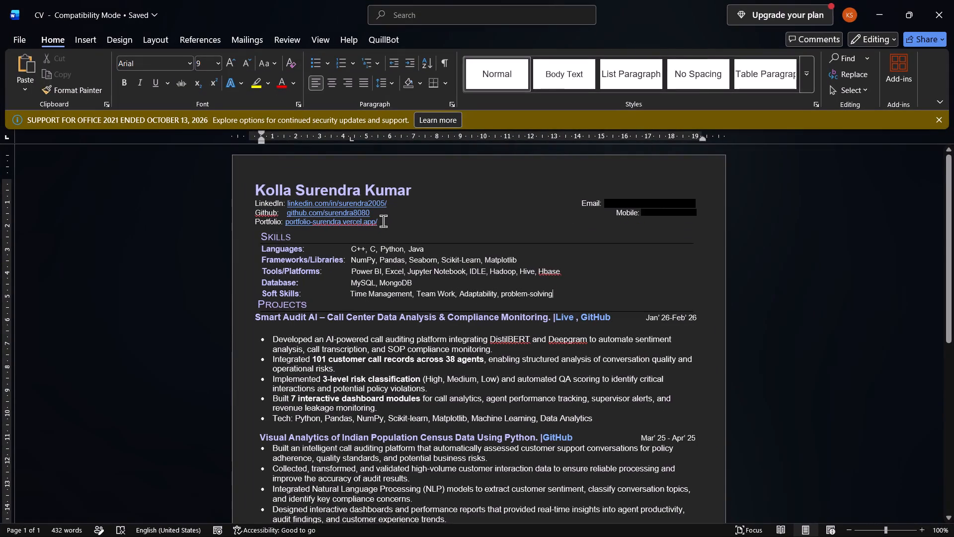
drag(383, 221, 288, 220)
key(shift+Left)
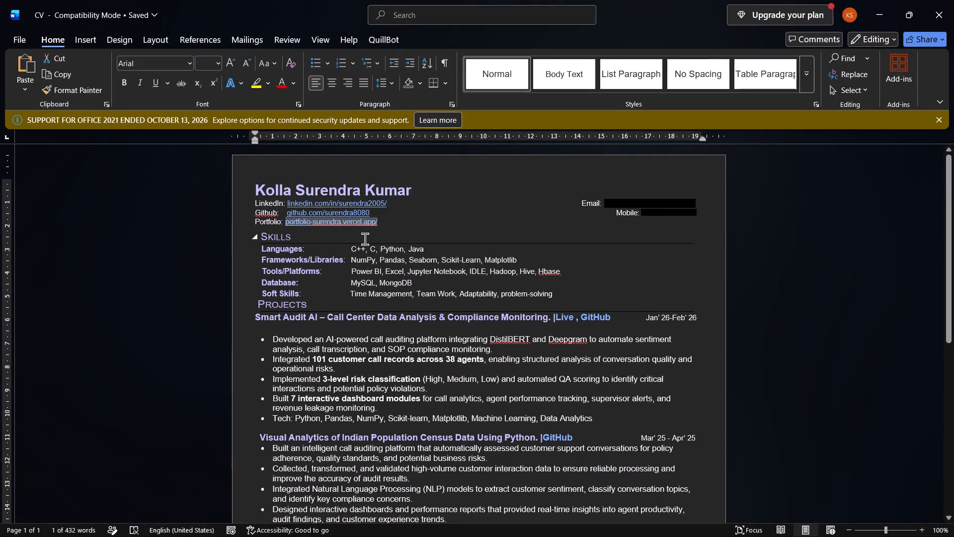
key(ctrl+v)
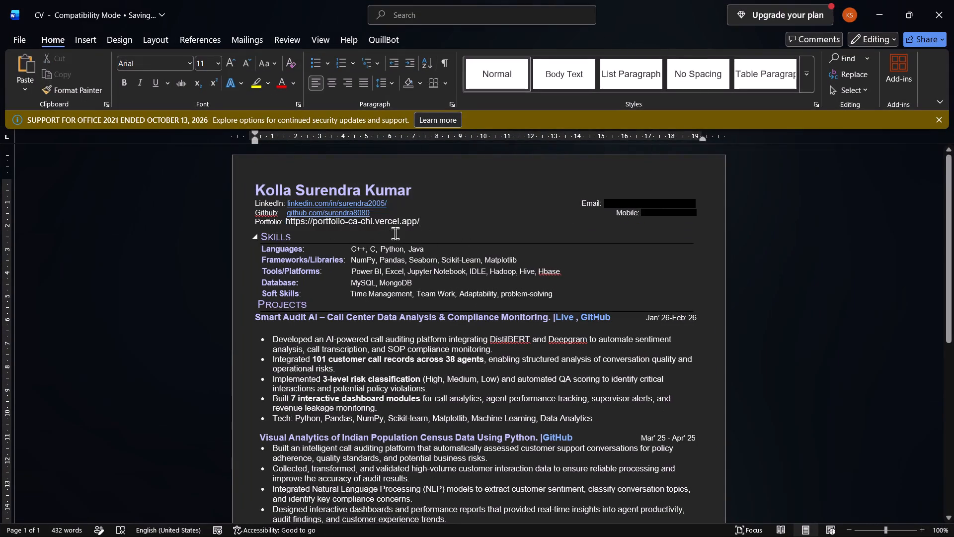
Place the text cursor directly before "portfolio-ca-chi" in the CV's new Portfolio address.
click(311, 221)
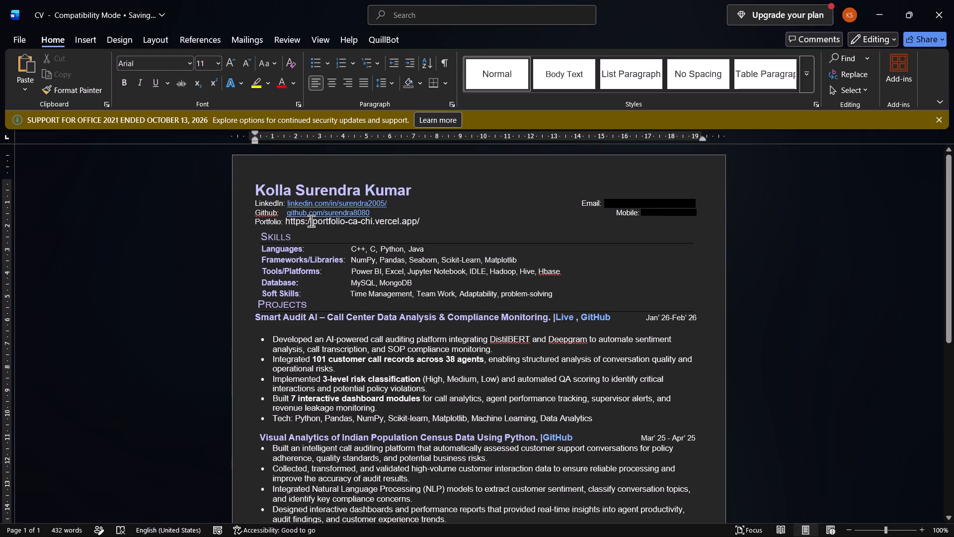
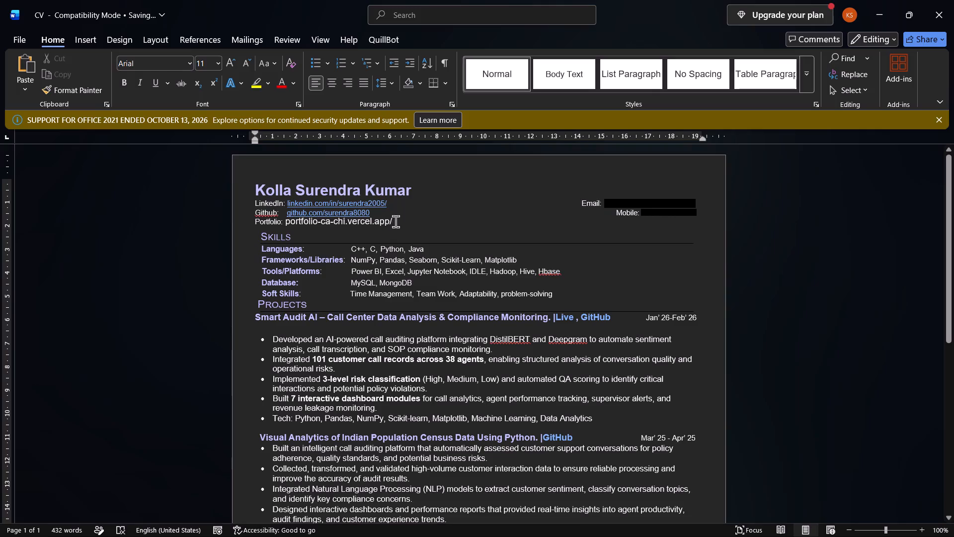
Remove the trailing slash from the Portfolio address in the CV header.
key(BackSpace)
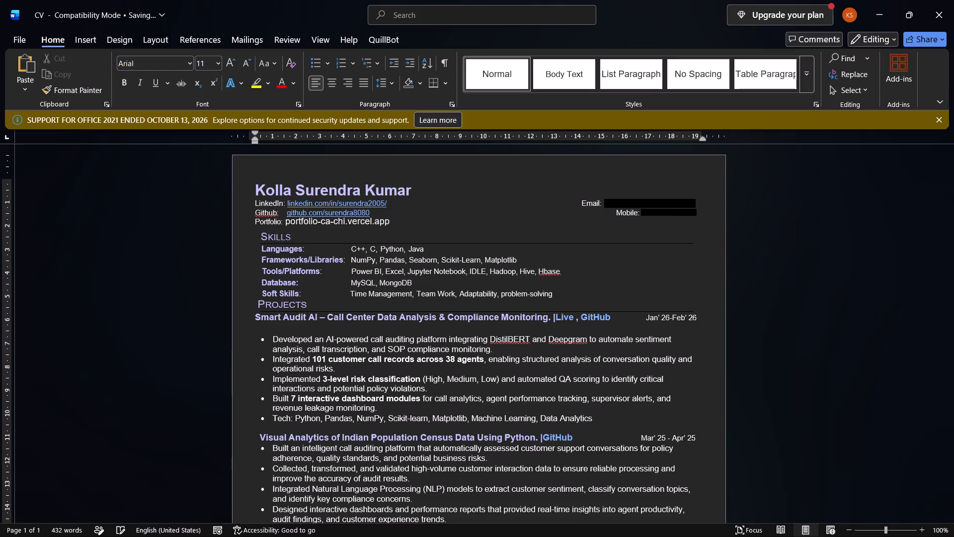
Copy the formatting of the Github link in the CV header onto the Portfolio address portfolio-ca-chi.vercel.app.
key(shift+Left)
key(shift+Left)
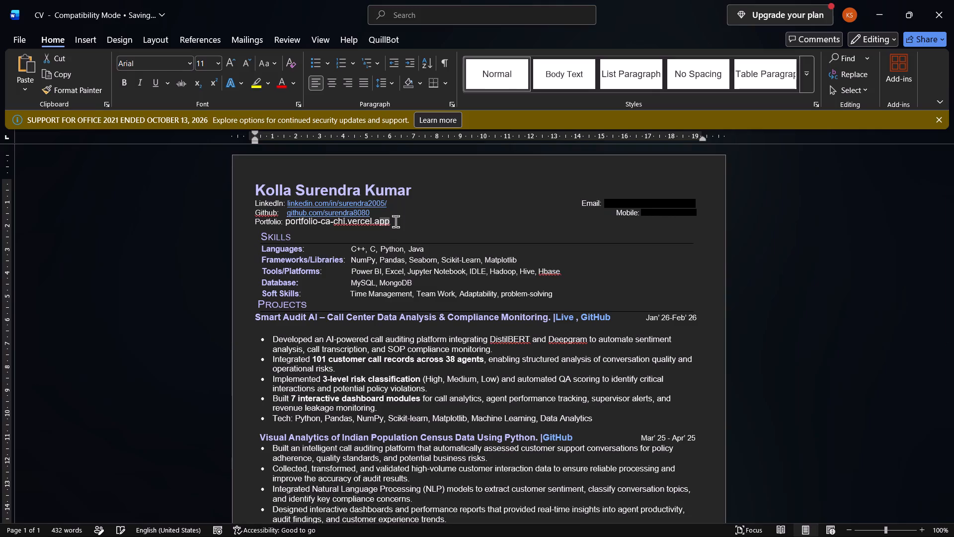
key(shift+Left)
key(shift+Left)
key(shift+Left)
key(shift+Left)
key(shift+Left)
key(shift+Left)
key(shift+Left)
key(shift+Left)
key(shift+Left)
key(shift+Left)
key(shift+Left)
key(shift+Left)
key(shift+Left)
key(shift+Left)
key(shift+Left)
key(shift+Left)
key(shift+Left)
key(shift+Left)
key(shift+Left)
key(shift+Left)
key(shift+Left)
key(shift+Left)
key(shift+Left)
key(shift+Left)
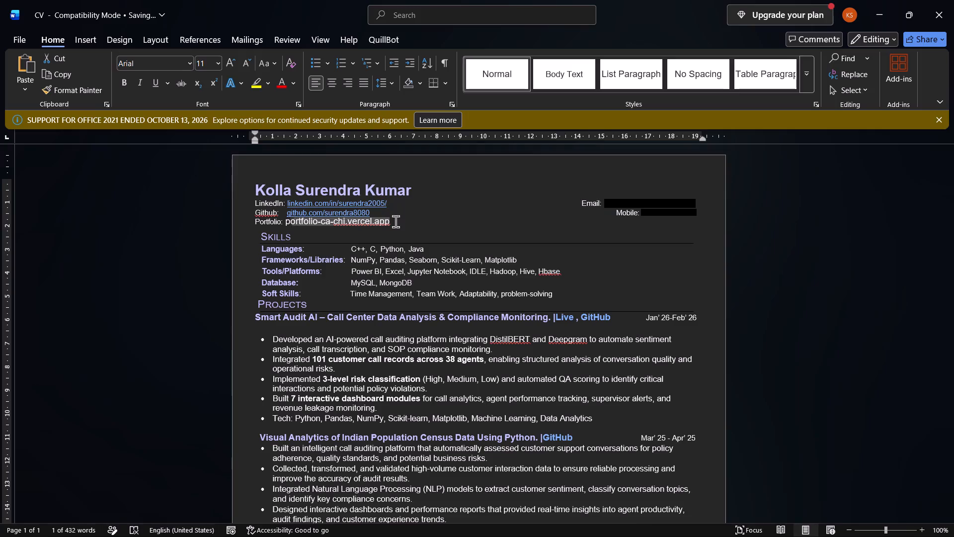
key(shift+Left)
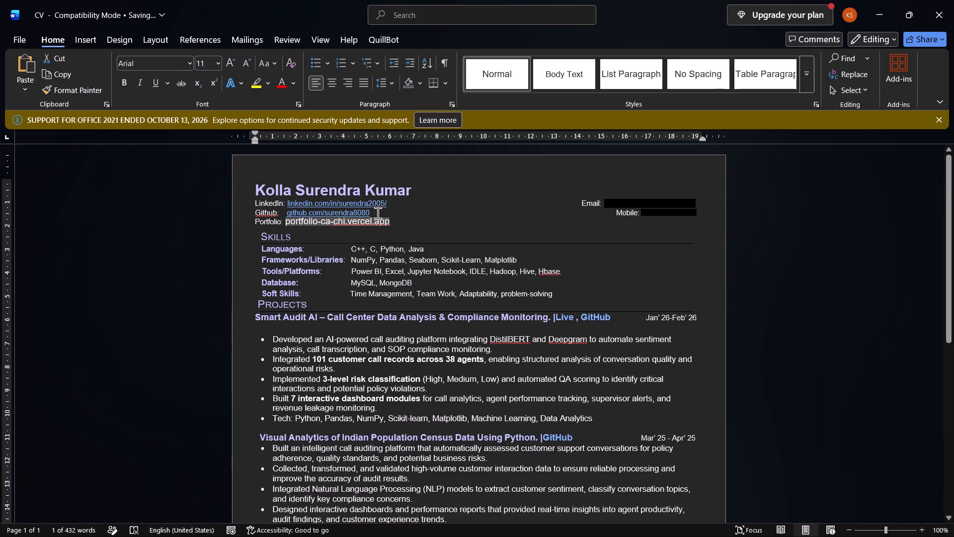
drag(375, 212, 298, 211)
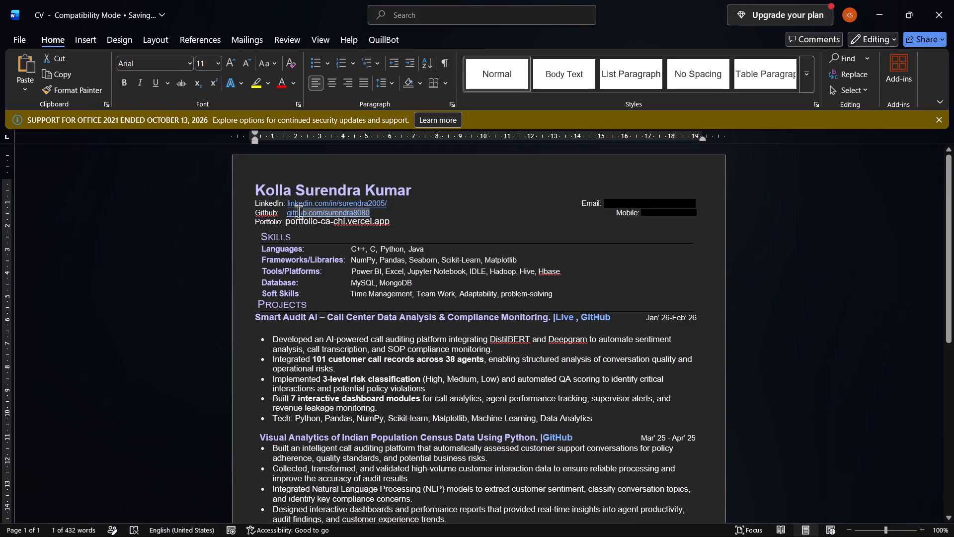
drag(298, 211, 288, 211)
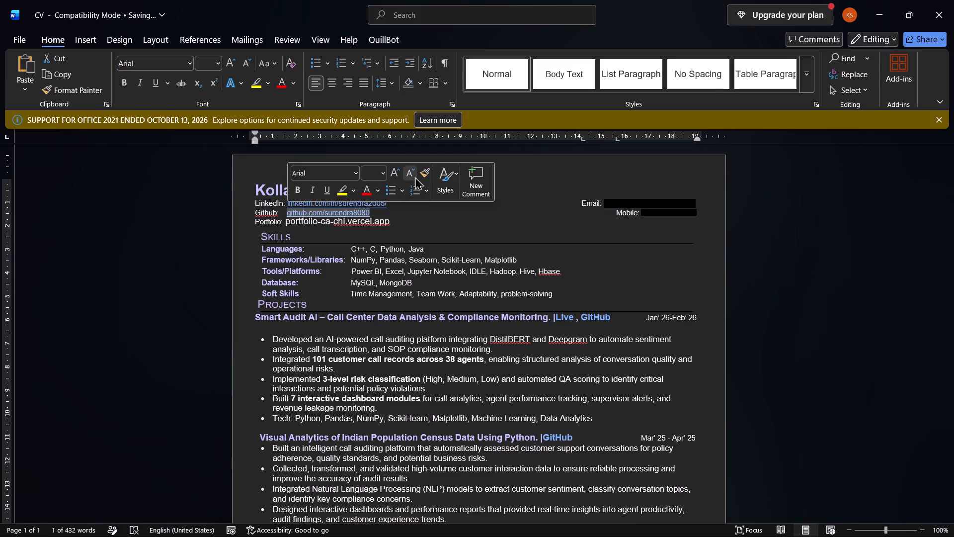
click(426, 170)
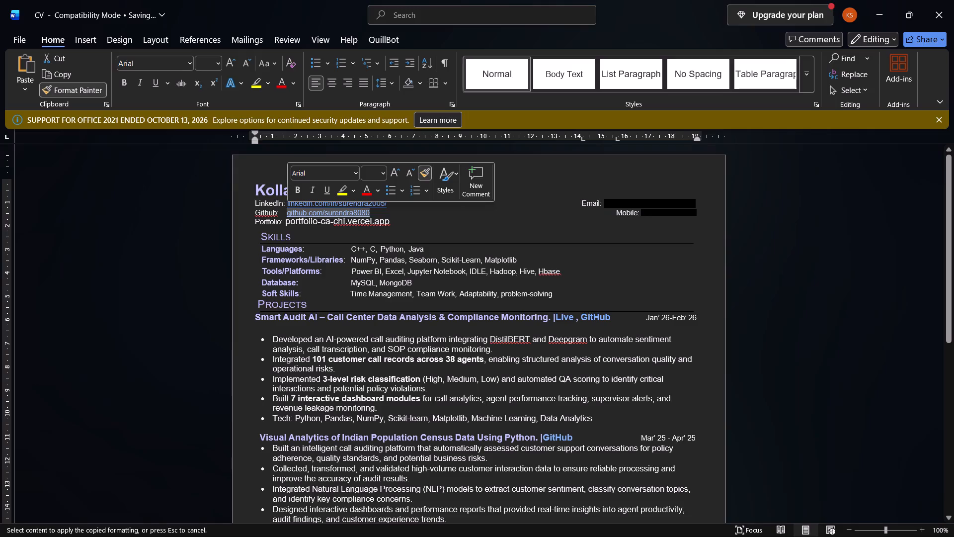
drag(389, 220, 298, 220)
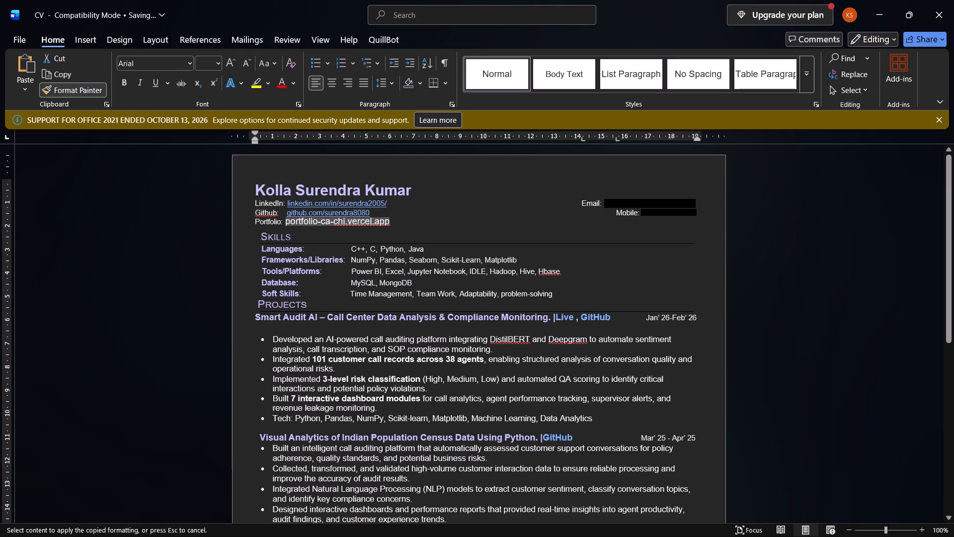
drag(298, 220, 294, 220)
click(394, 220)
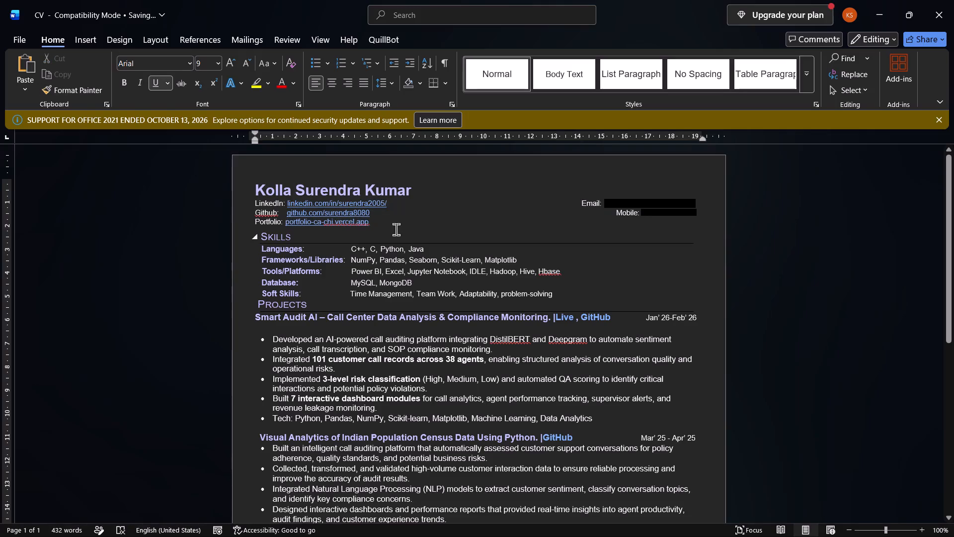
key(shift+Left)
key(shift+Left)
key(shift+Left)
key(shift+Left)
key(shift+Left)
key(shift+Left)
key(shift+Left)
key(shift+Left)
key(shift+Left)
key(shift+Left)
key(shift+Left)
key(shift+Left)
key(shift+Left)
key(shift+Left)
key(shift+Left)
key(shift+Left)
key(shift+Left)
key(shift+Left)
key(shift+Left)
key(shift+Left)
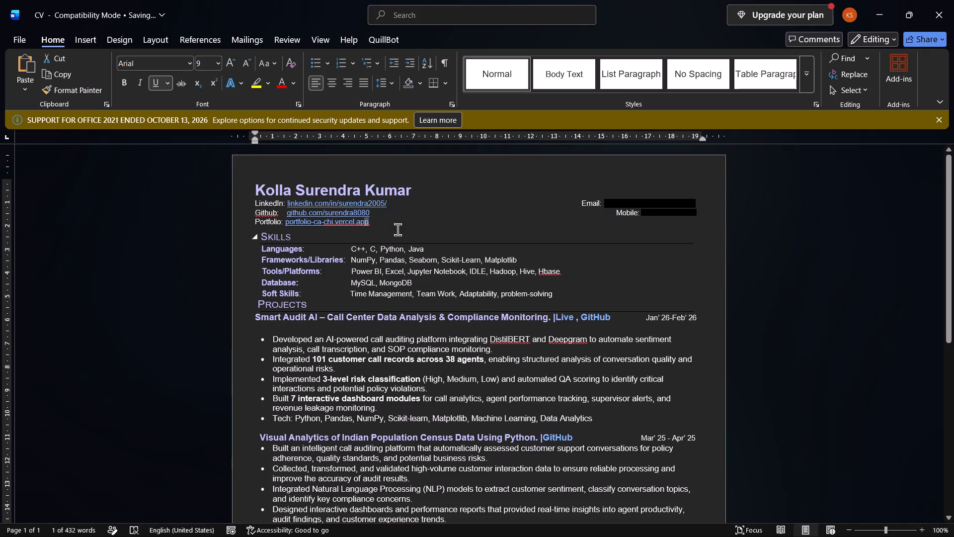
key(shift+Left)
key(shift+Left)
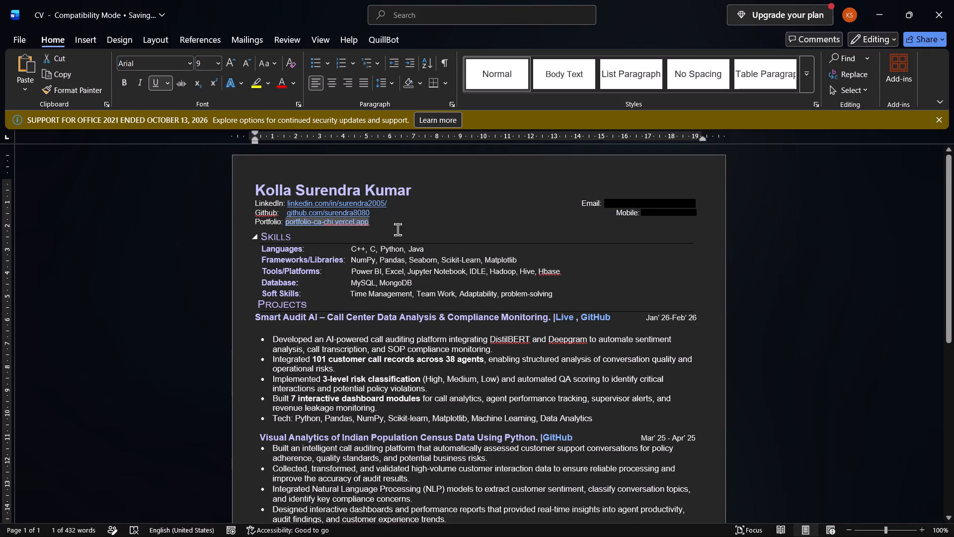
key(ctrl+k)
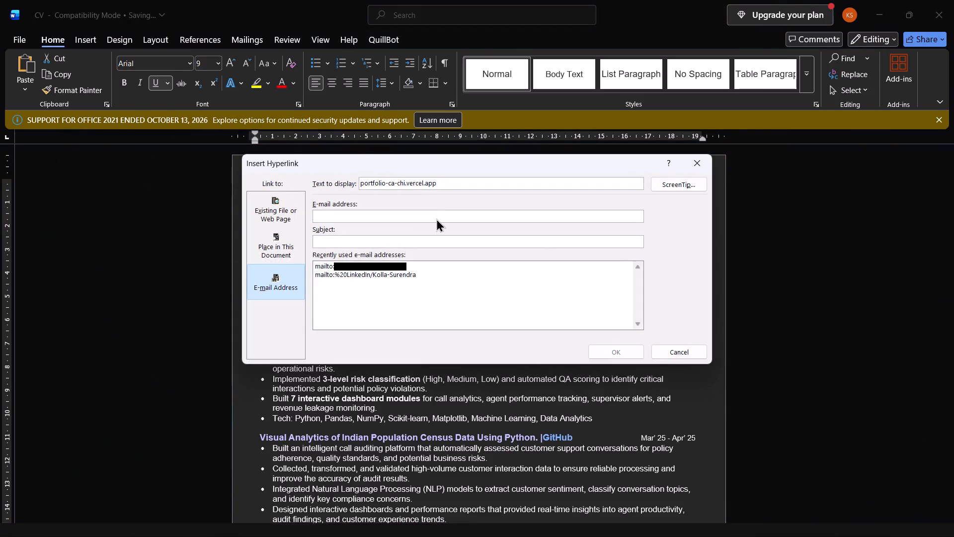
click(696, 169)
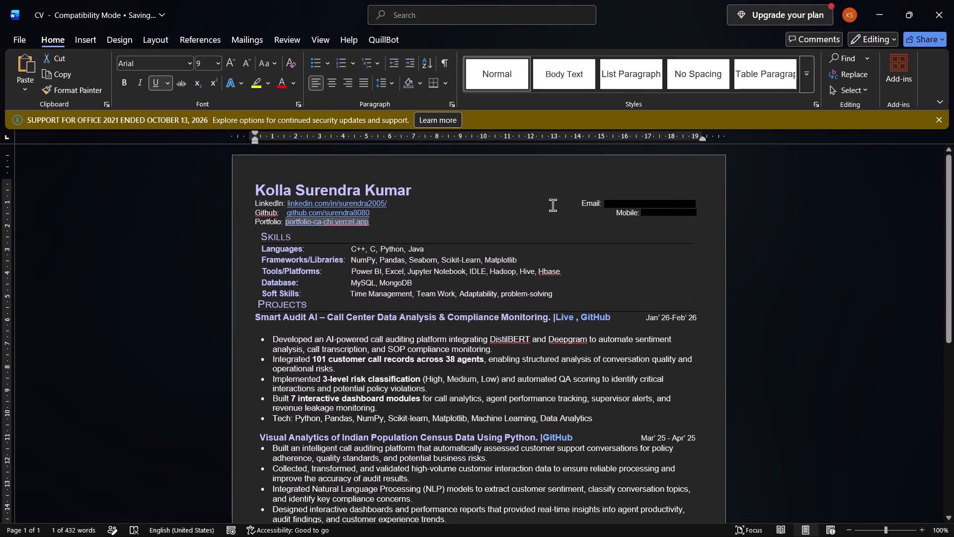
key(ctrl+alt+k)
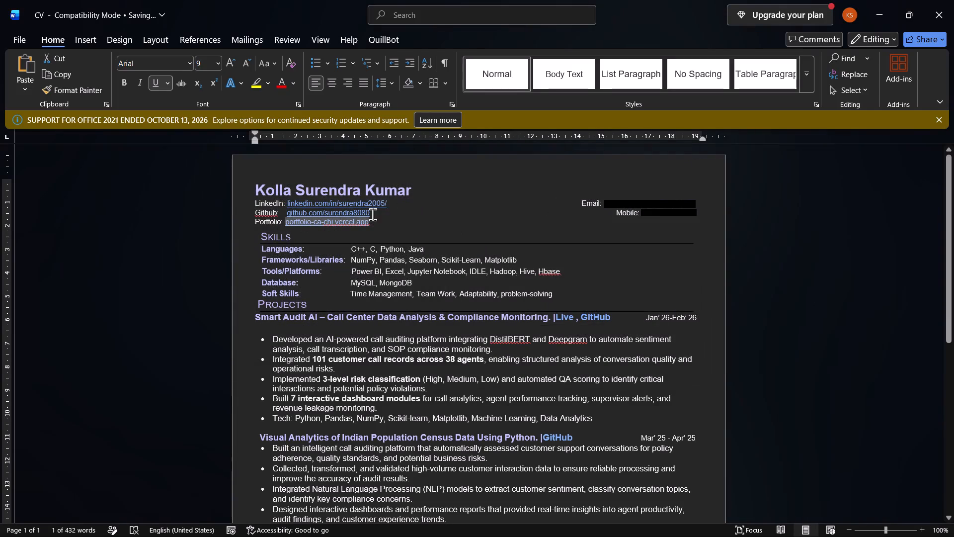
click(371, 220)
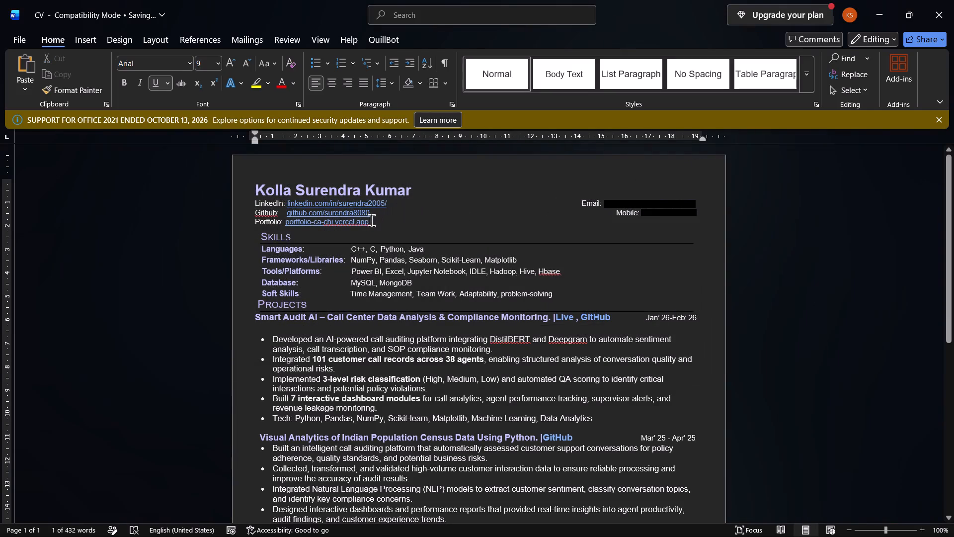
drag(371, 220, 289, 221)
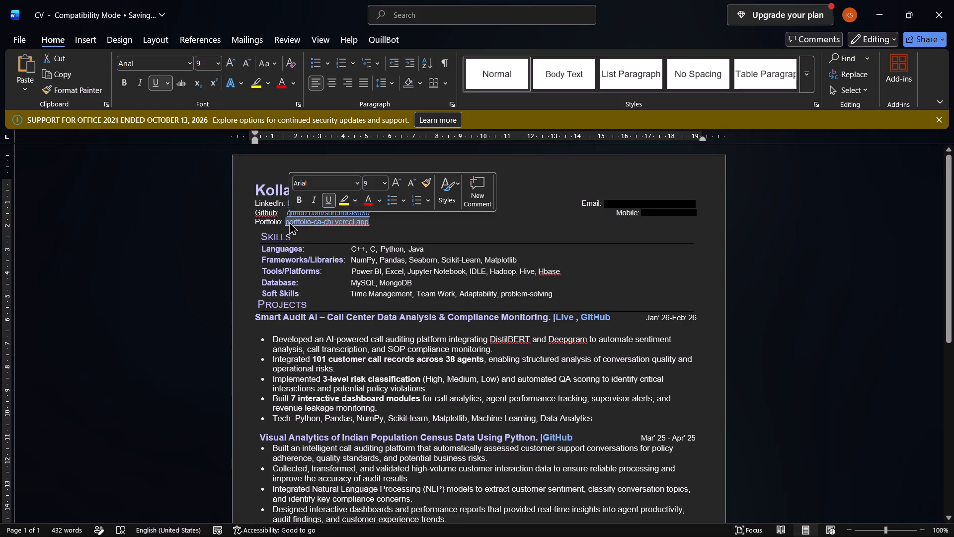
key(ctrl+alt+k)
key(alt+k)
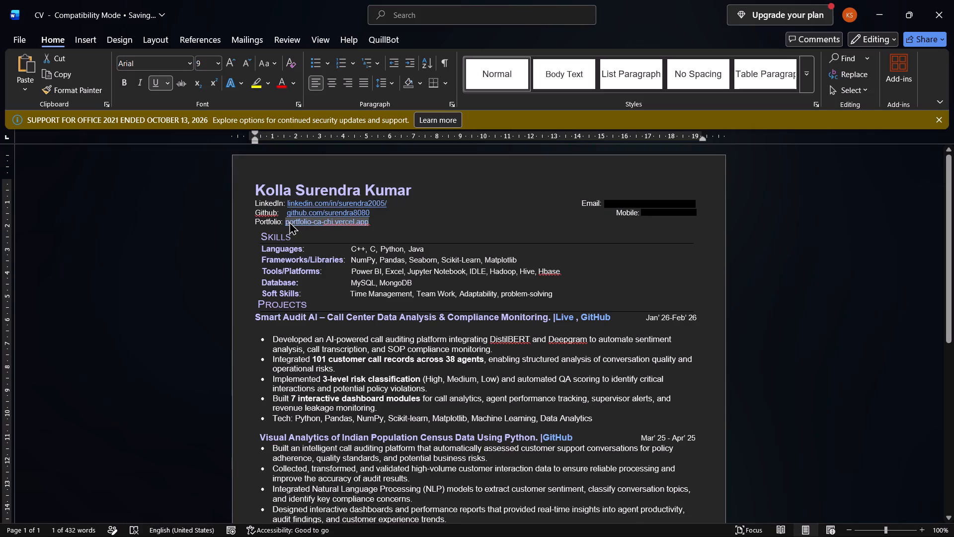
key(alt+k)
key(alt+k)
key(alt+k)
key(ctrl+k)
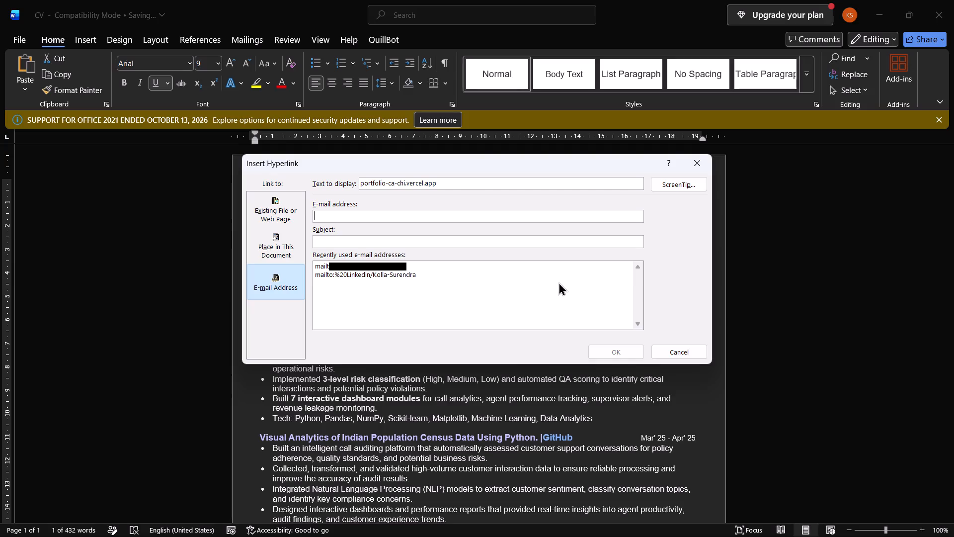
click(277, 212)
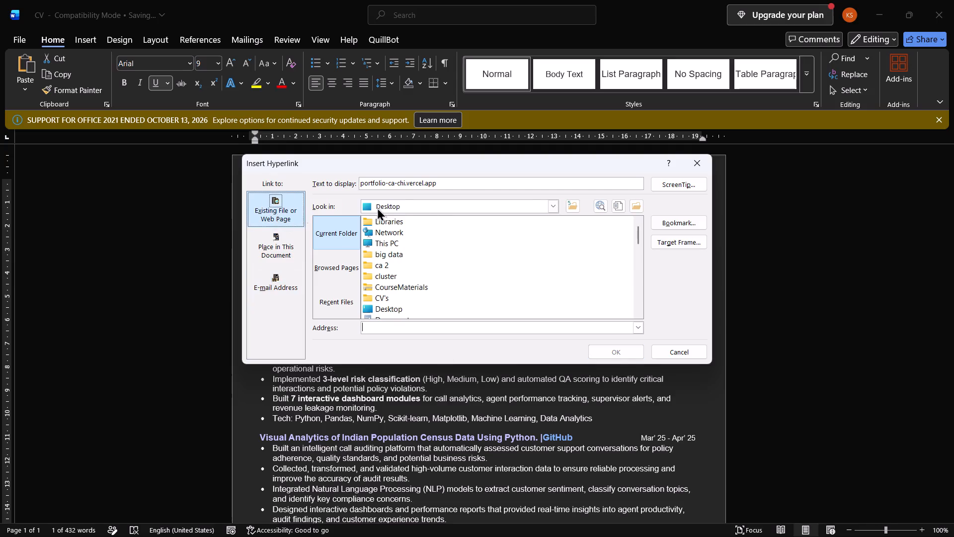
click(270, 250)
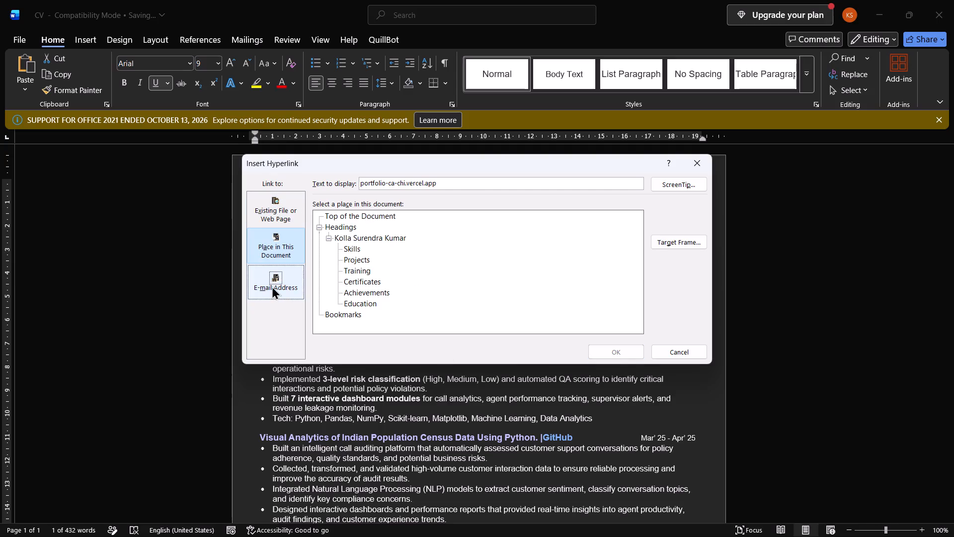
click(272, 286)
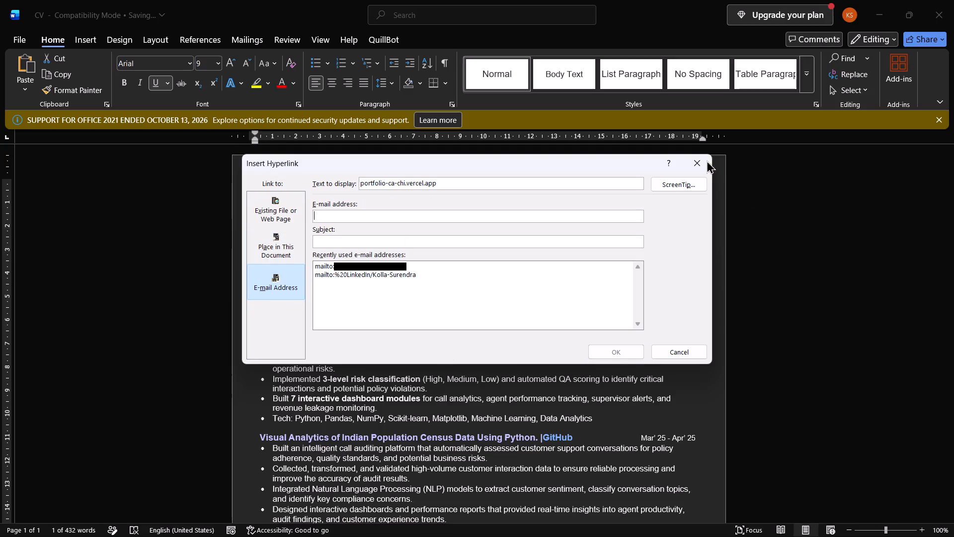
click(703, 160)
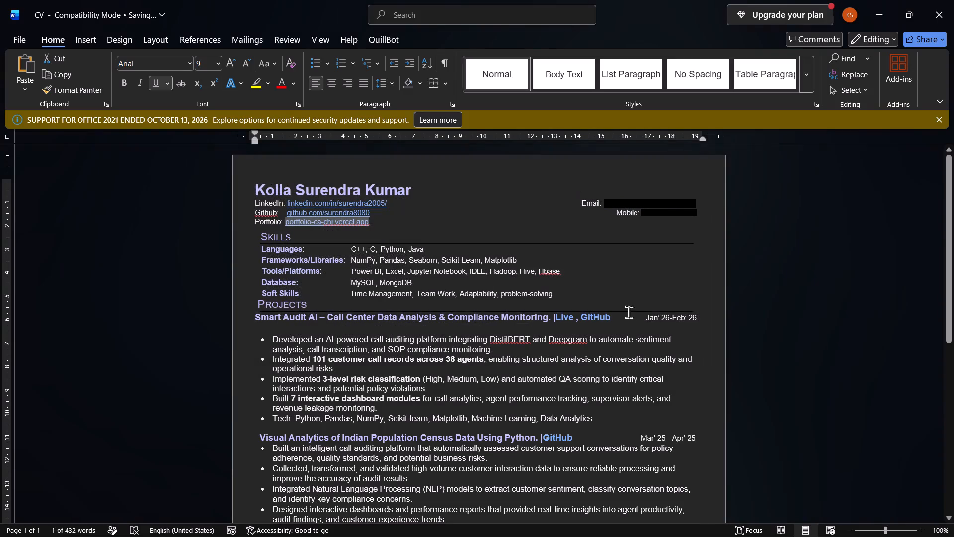
Inspect the hyperlink settings of the GitHub link in the Indian Population Census project heading, leaving them unedited.
drag(577, 439, 546, 439)
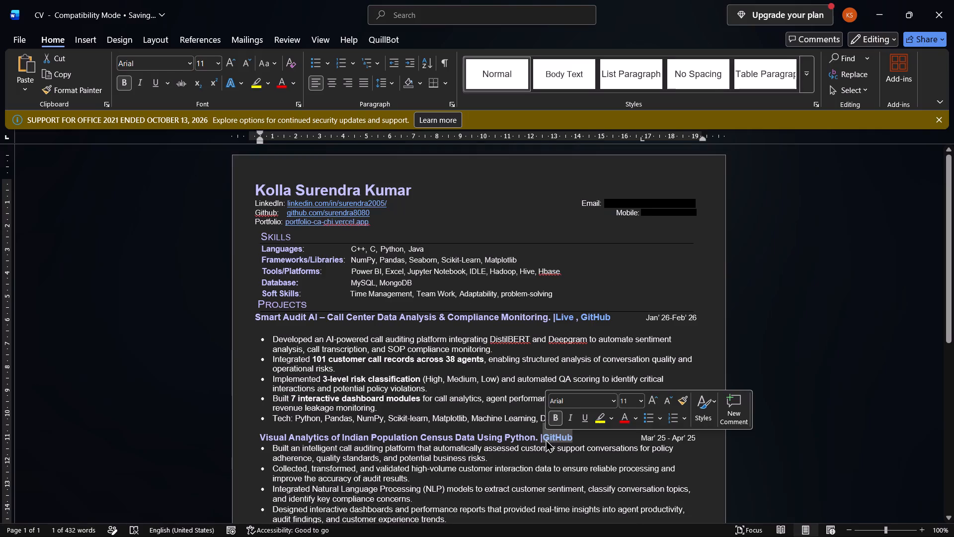
key(ctrl+k)
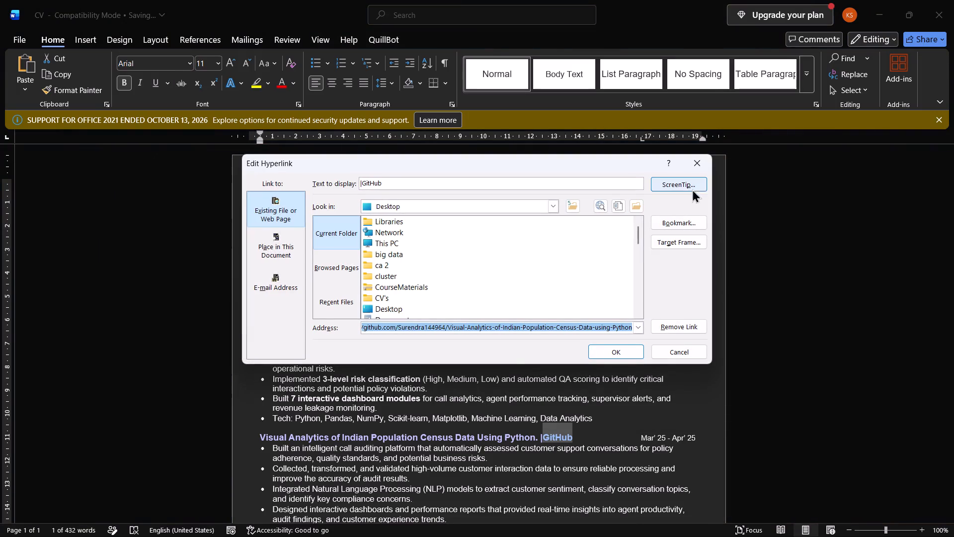
click(703, 168)
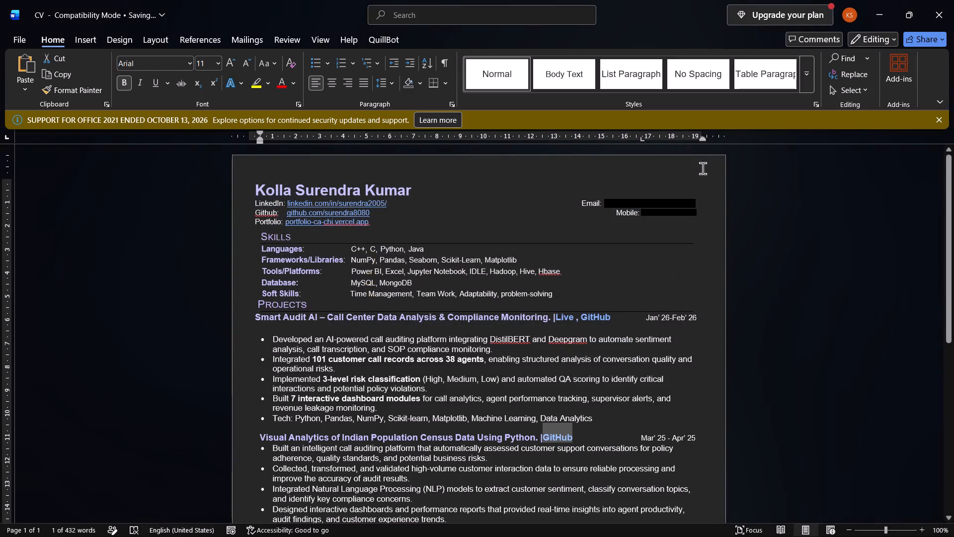
key(ctrl+alt+k)
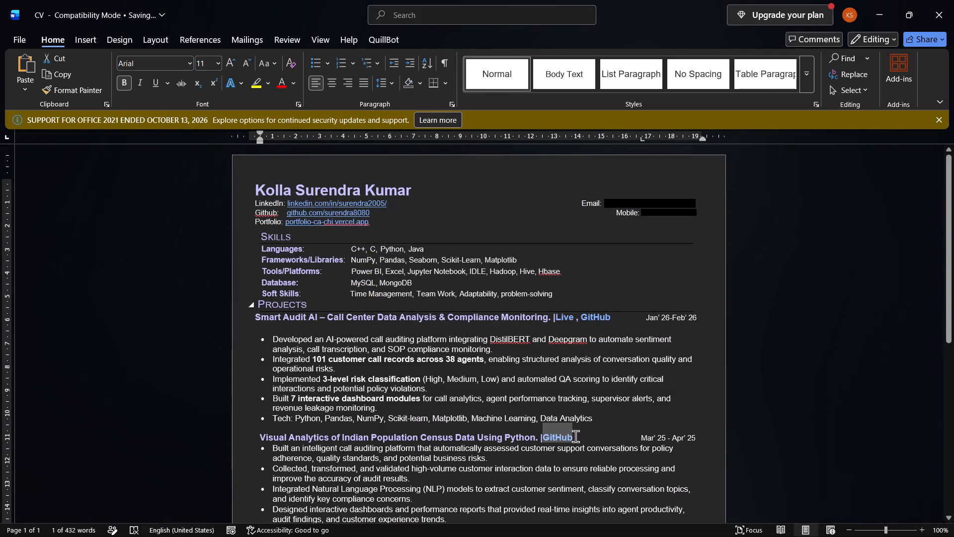
click(575, 436)
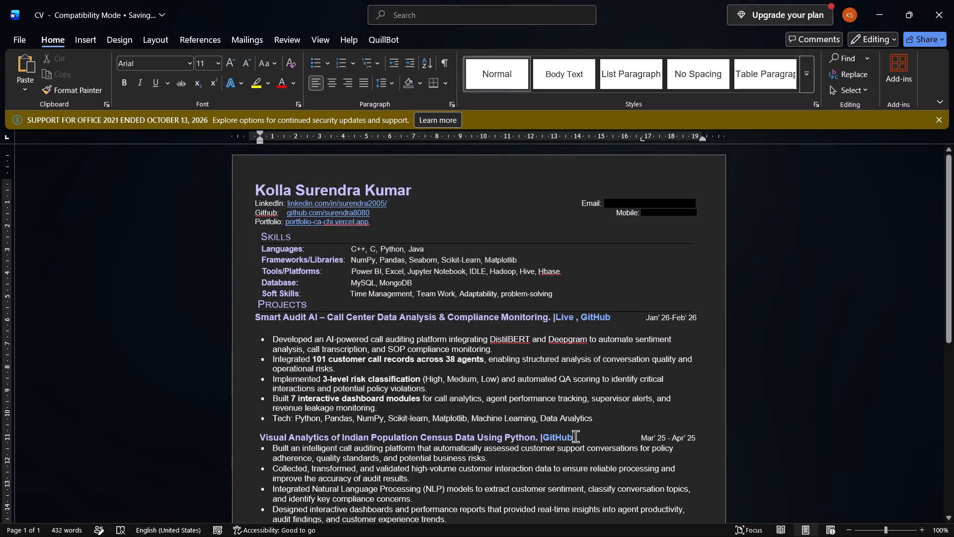
key(alt+Tab)
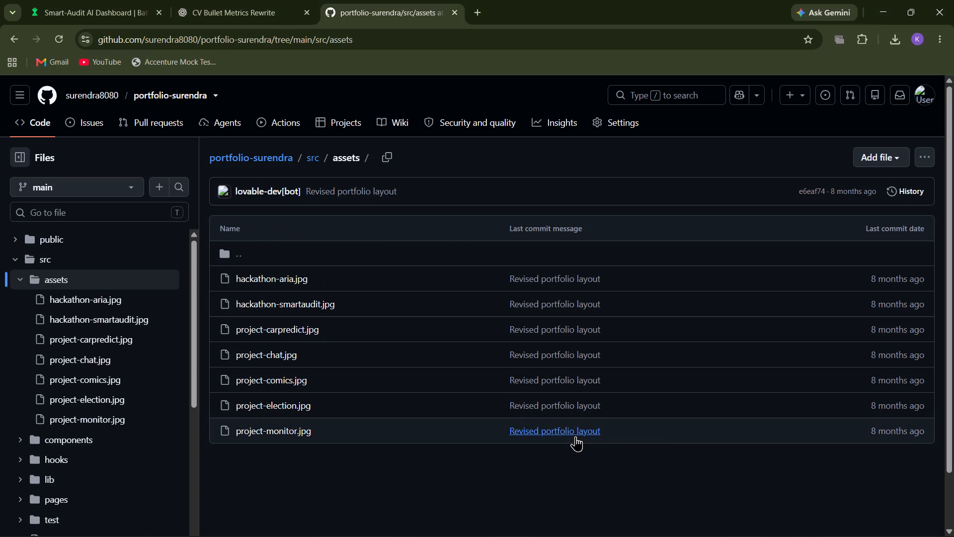
click(480, 7)
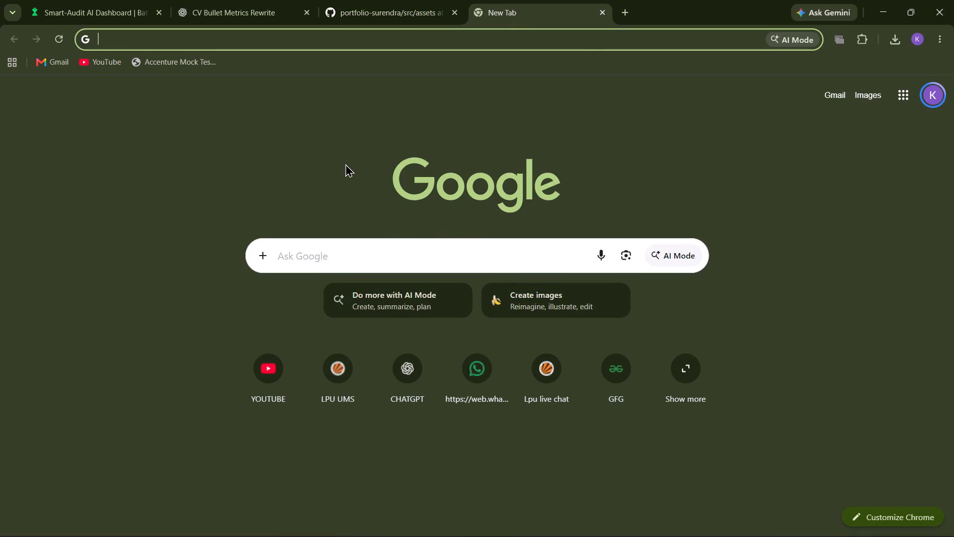
click(284, 4)
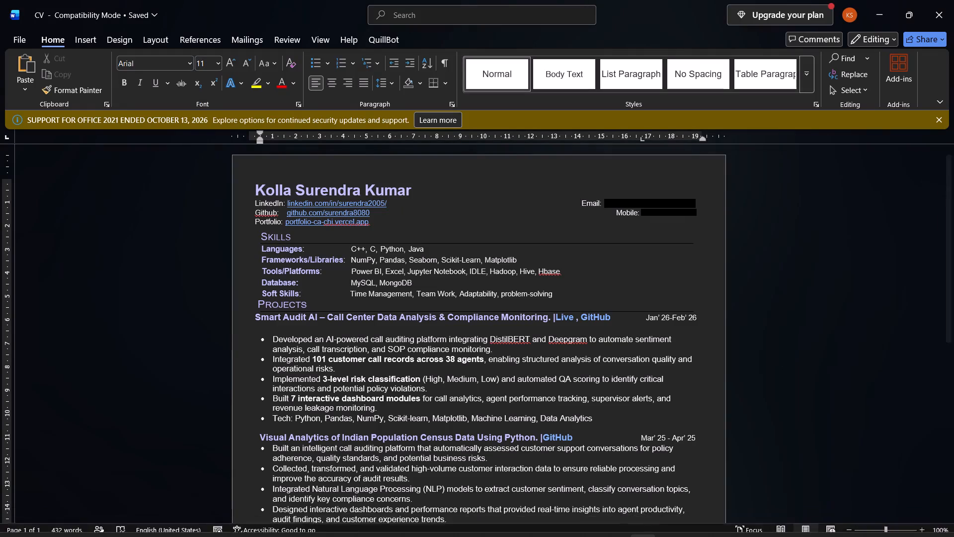
Back in Word, select the Portfolio address portfolio-ca-chi.vercel.app in the CV header.
click(642, 474)
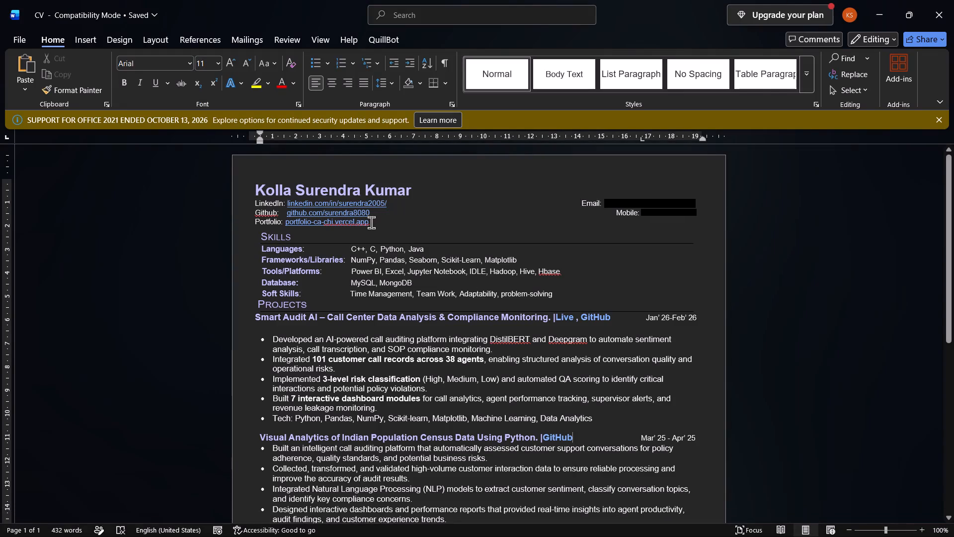
drag(371, 222, 291, 219)
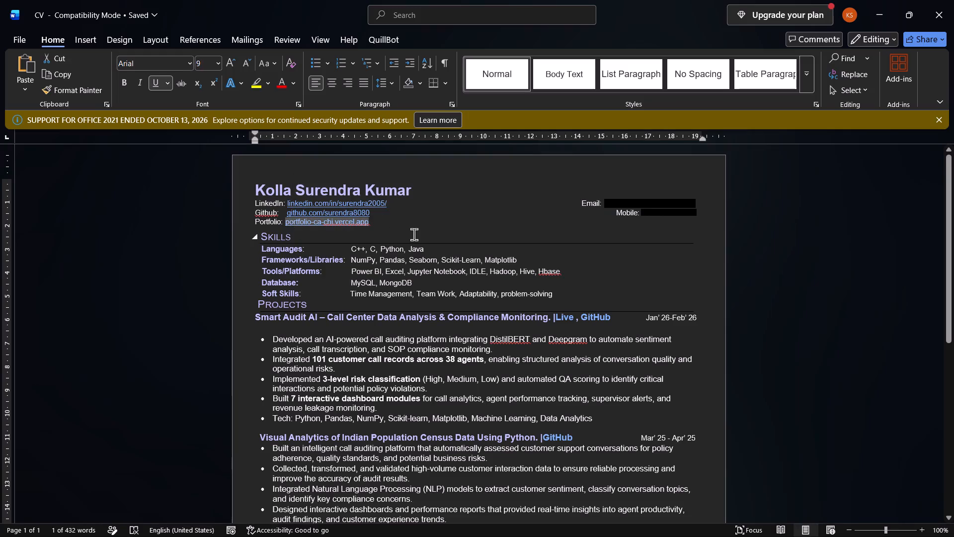
key(ctrl+k)
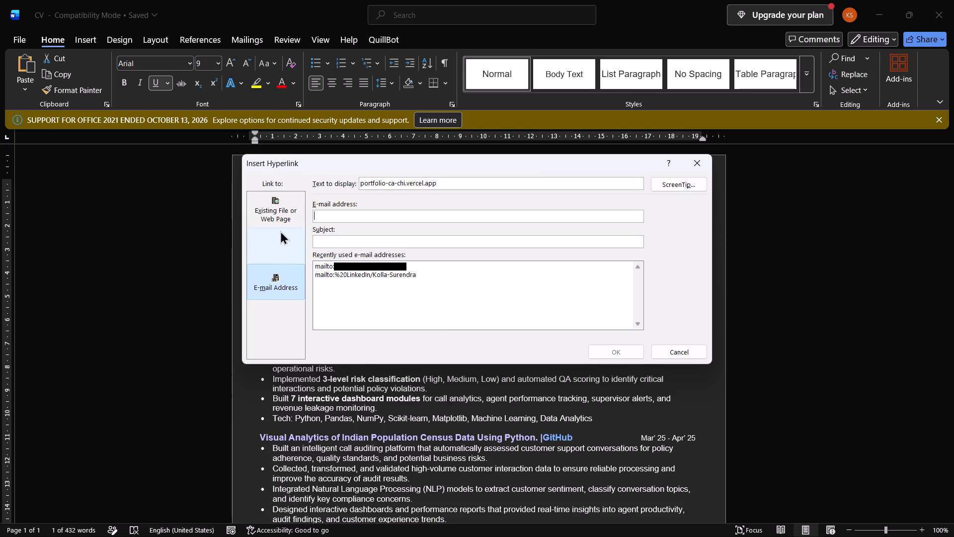
click(279, 203)
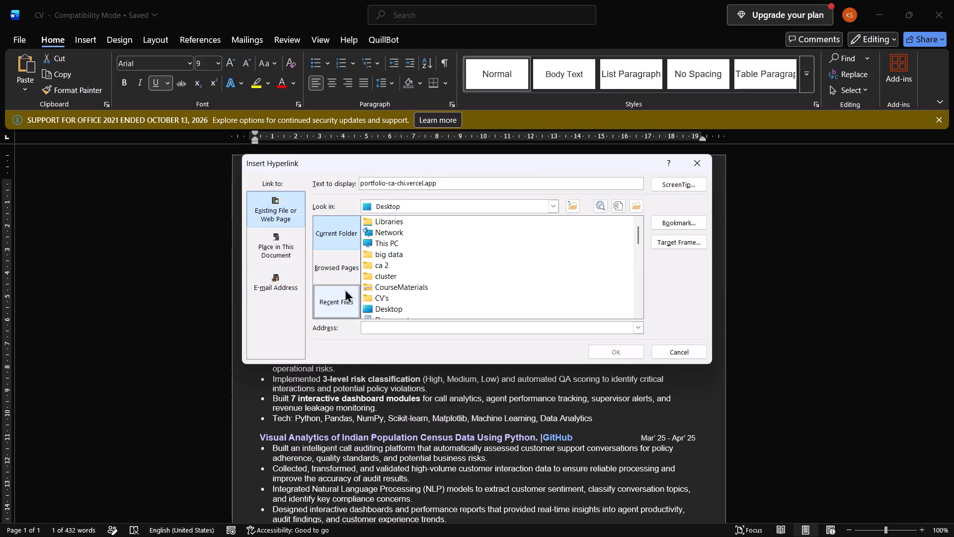
click(339, 273)
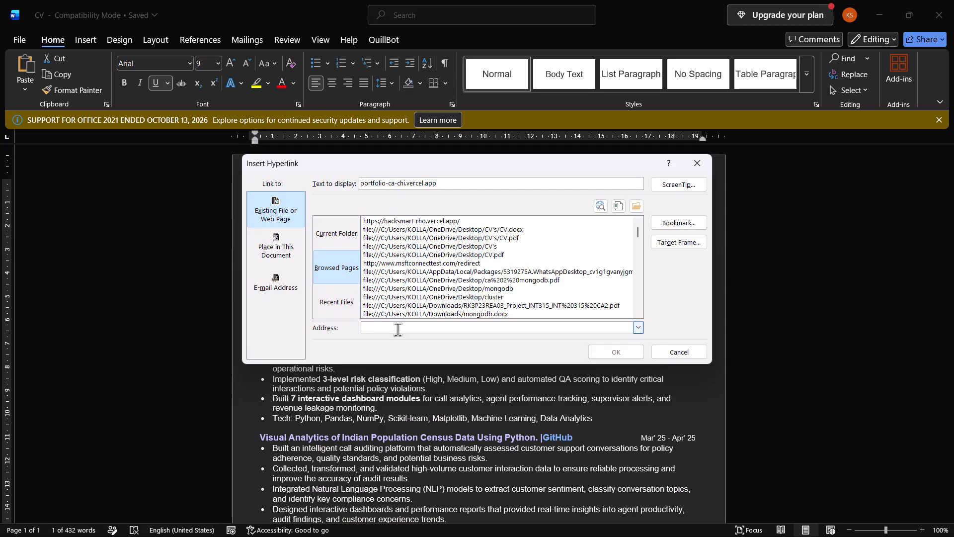
click(385, 325)
key(ctrl+v)
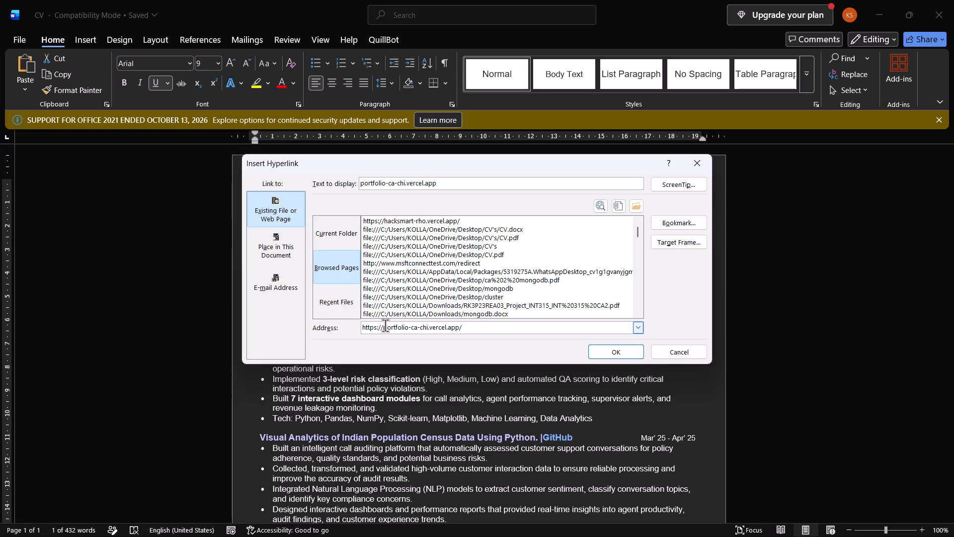
key(Return)
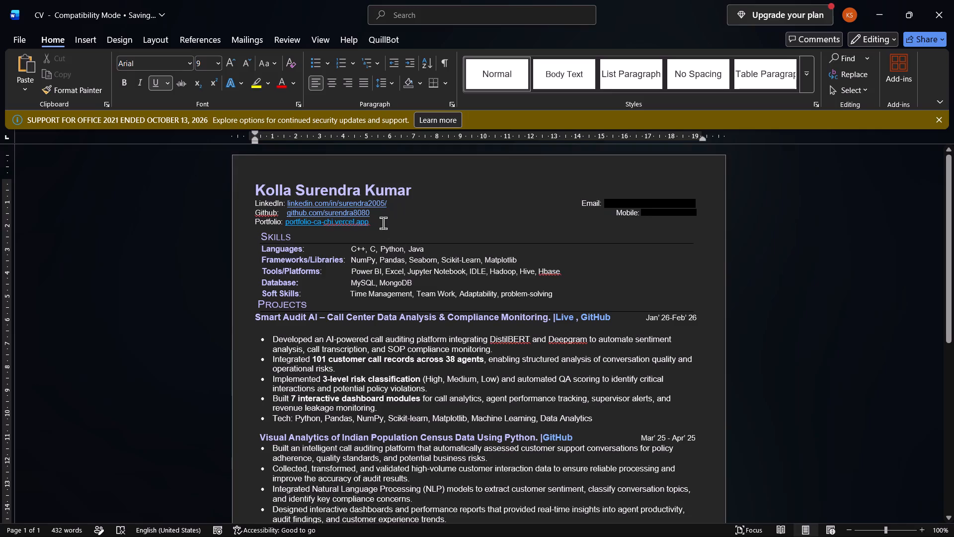
Test the CV's Portfolio link by opening its site in the browser, close that page and return to Word.
ctrl+click(327, 219)
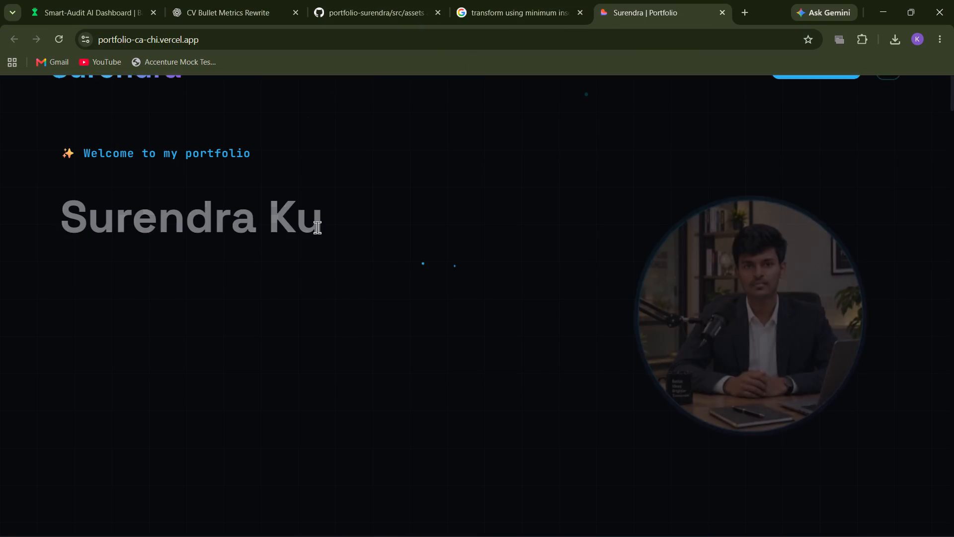
click(724, 10)
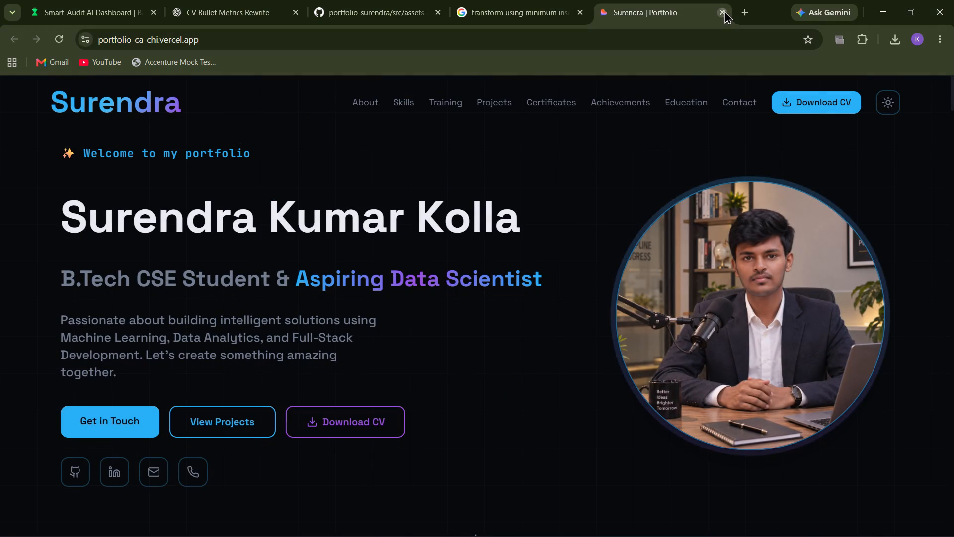
key(alt+Tab)
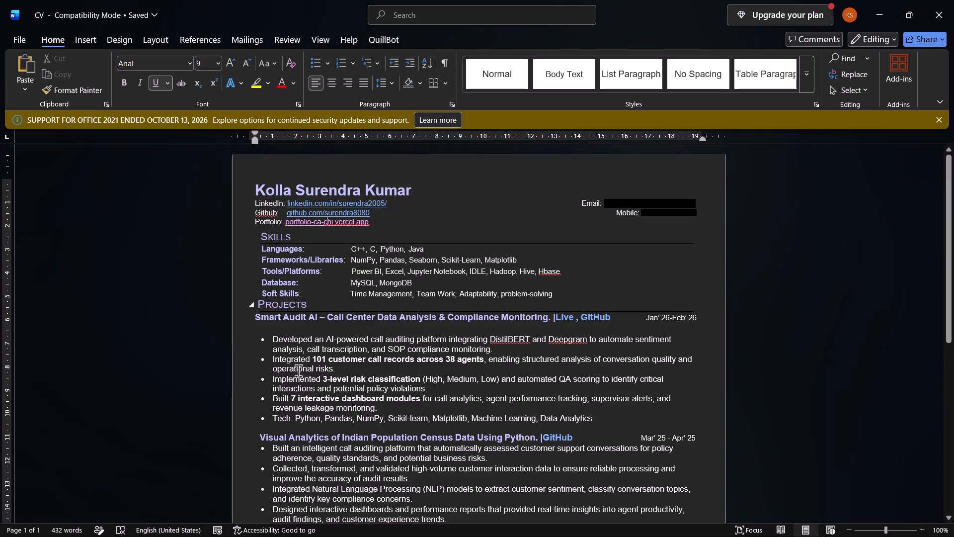
Copy the formatting of the Github link in the CV header onto the Portfolio address with Format Painter.
click(375, 211)
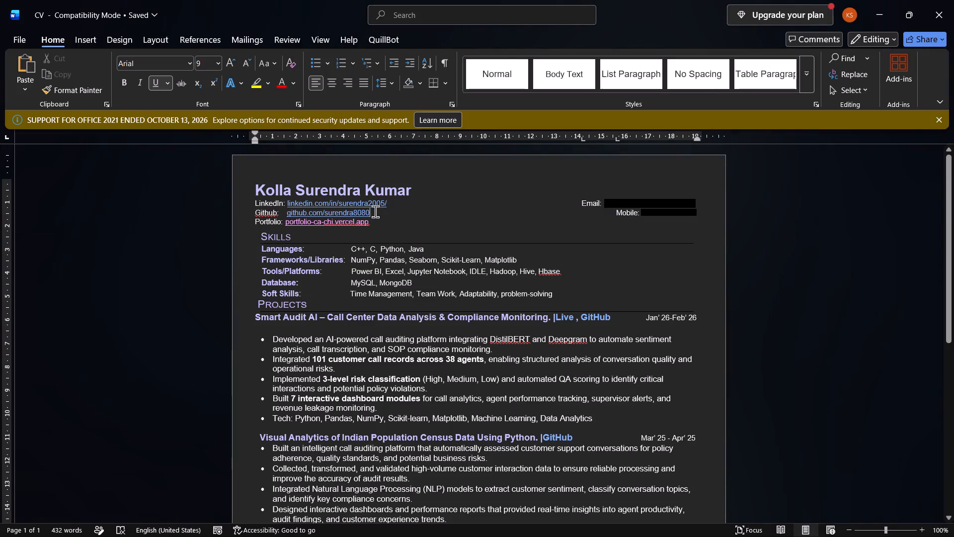
click(375, 211)
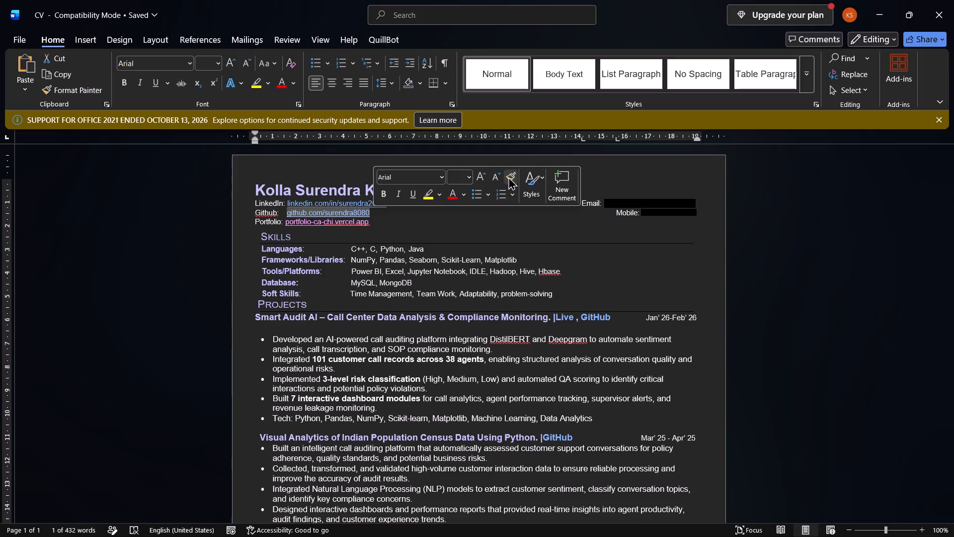
click(508, 177)
drag(372, 222, 289, 220)
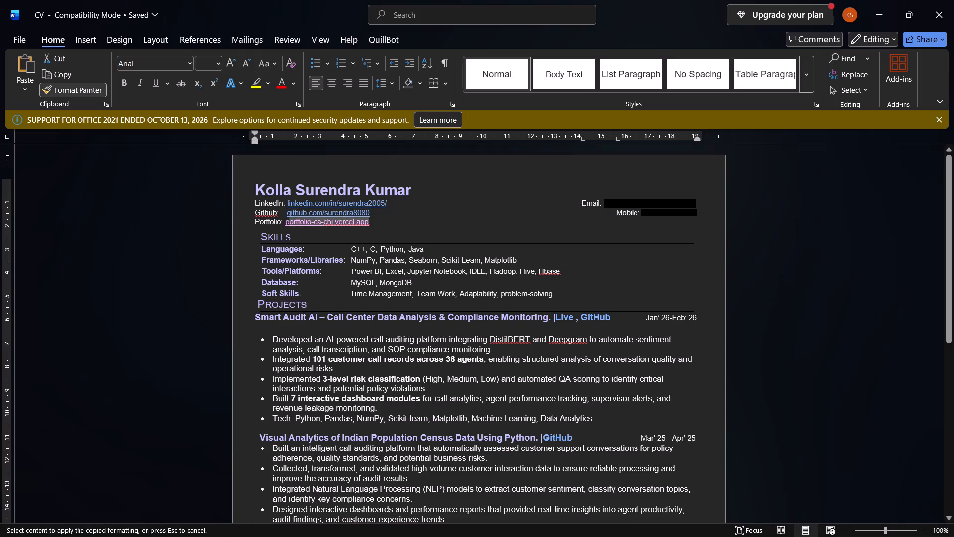
drag(289, 220, 286, 220)
click(456, 226)
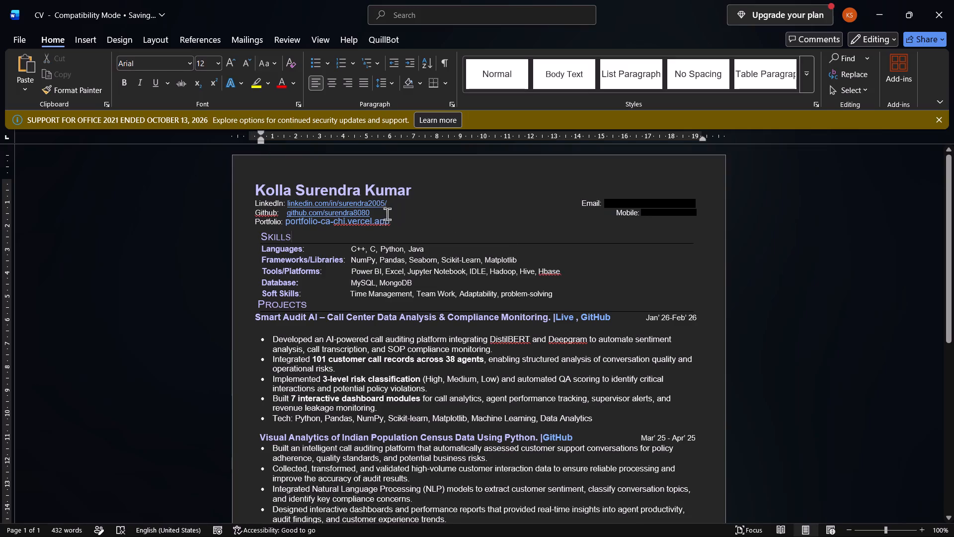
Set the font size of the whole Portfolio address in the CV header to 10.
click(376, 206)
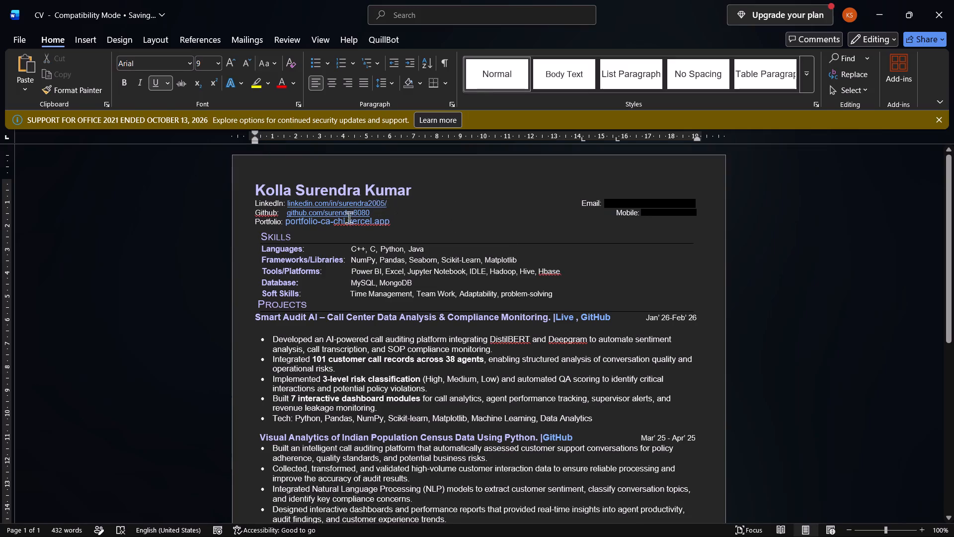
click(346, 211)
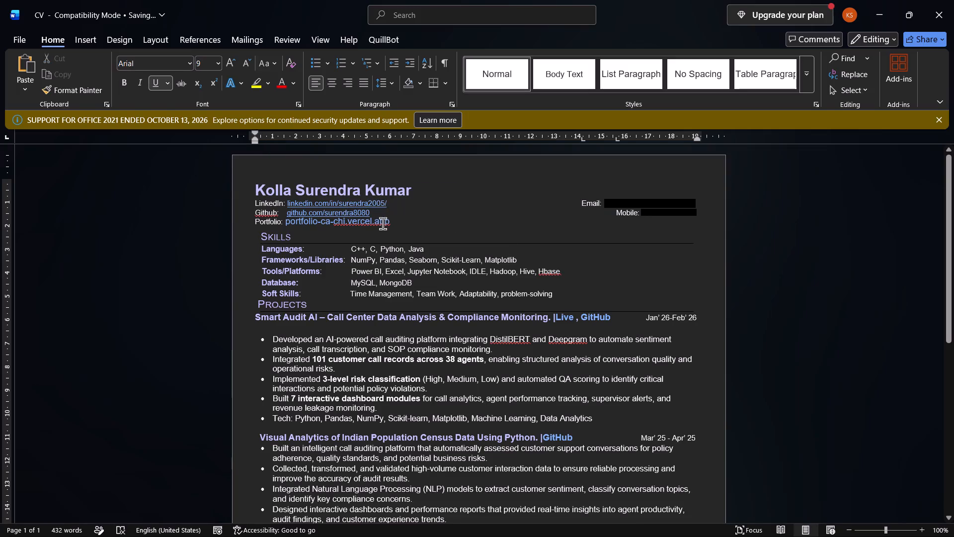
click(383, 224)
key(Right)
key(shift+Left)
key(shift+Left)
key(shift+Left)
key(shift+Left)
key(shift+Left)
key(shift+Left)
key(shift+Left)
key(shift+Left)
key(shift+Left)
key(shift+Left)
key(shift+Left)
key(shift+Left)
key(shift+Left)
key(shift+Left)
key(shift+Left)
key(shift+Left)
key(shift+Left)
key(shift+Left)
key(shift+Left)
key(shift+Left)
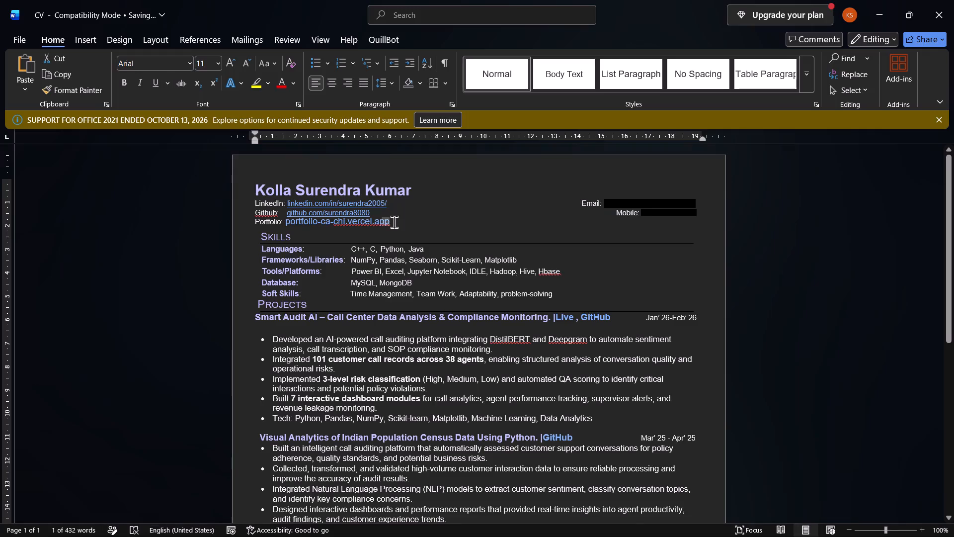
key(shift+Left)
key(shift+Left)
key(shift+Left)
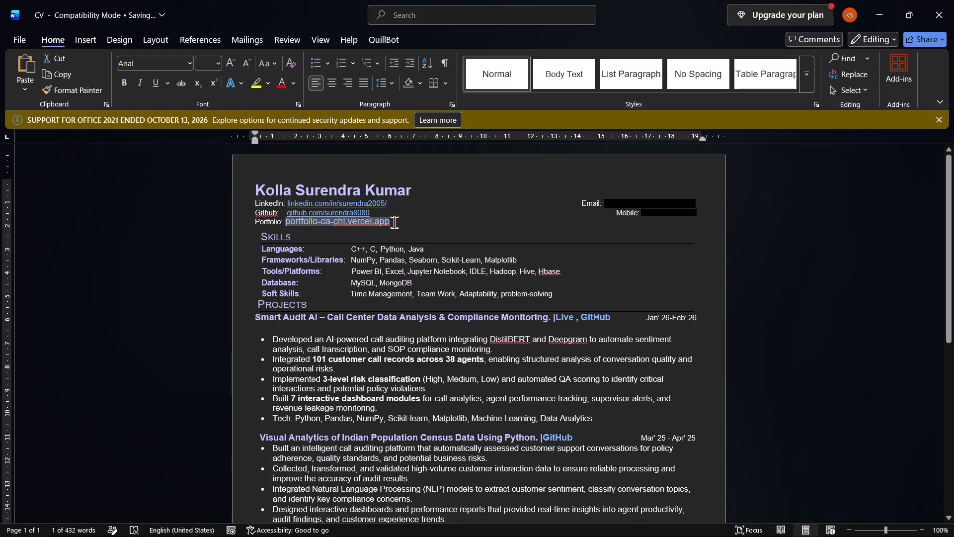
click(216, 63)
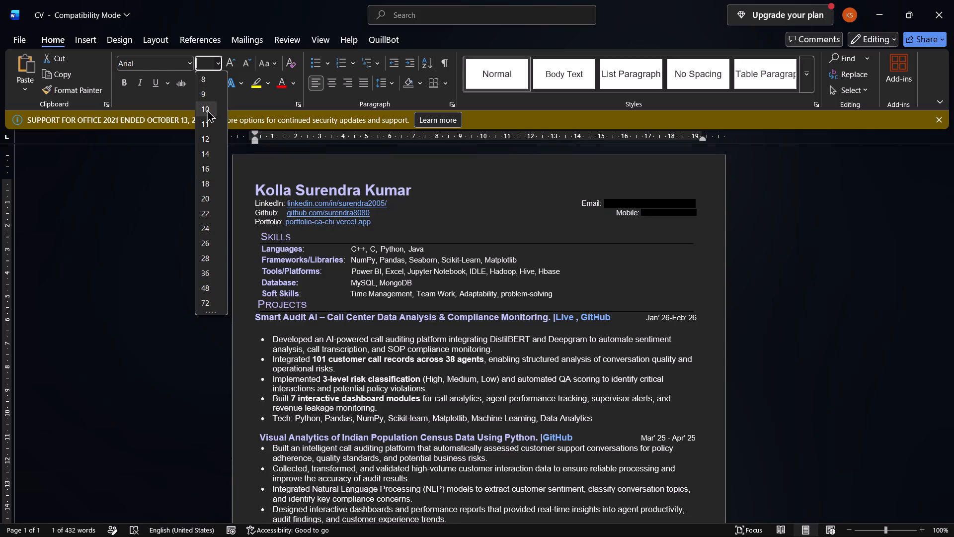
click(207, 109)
Check the LinkedIn link's font size and set the whole Portfolio address to size 9.
click(354, 202)
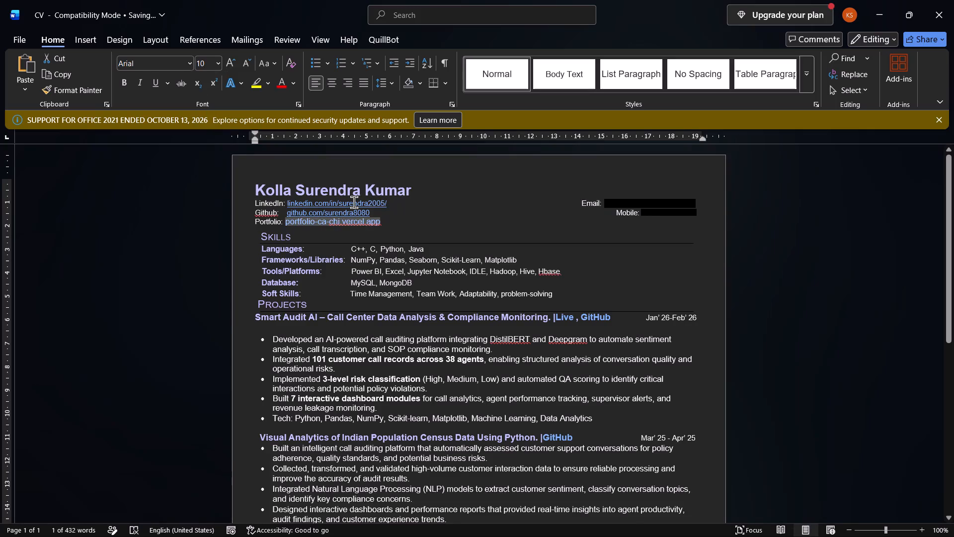
click(381, 222)
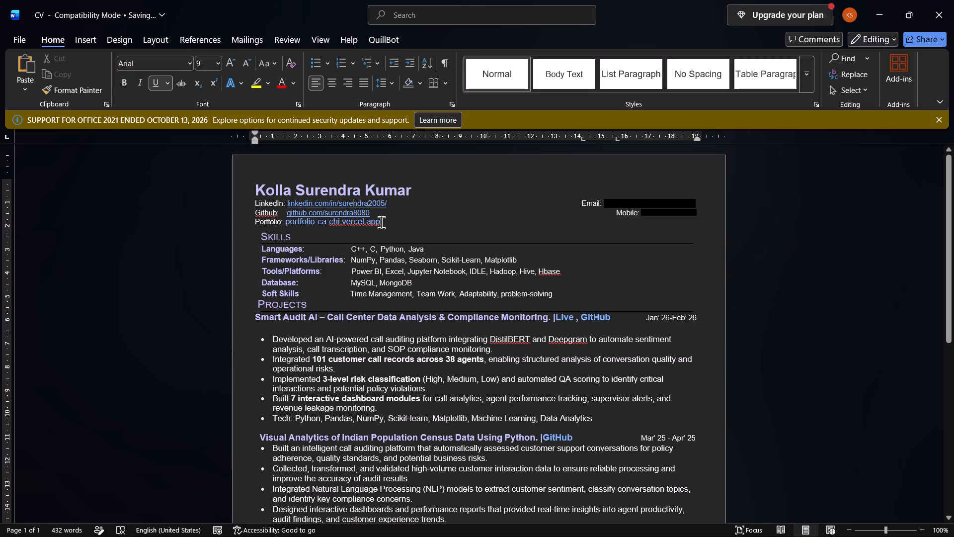
key(shift+Left)
key(shift+Left)
key(shift+Left)
key(shift+Left)
key(shift+Left)
key(shift+Left)
key(shift+Left)
key(shift+Left)
key(shift+Left)
key(shift+Left)
key(shift+Left)
key(shift+Left)
key(shift+Left)
key(shift+Left)
key(shift+Left)
key(shift+Left)
key(shift+Left)
key(shift+Left)
key(shift+Left)
key(shift+Left)
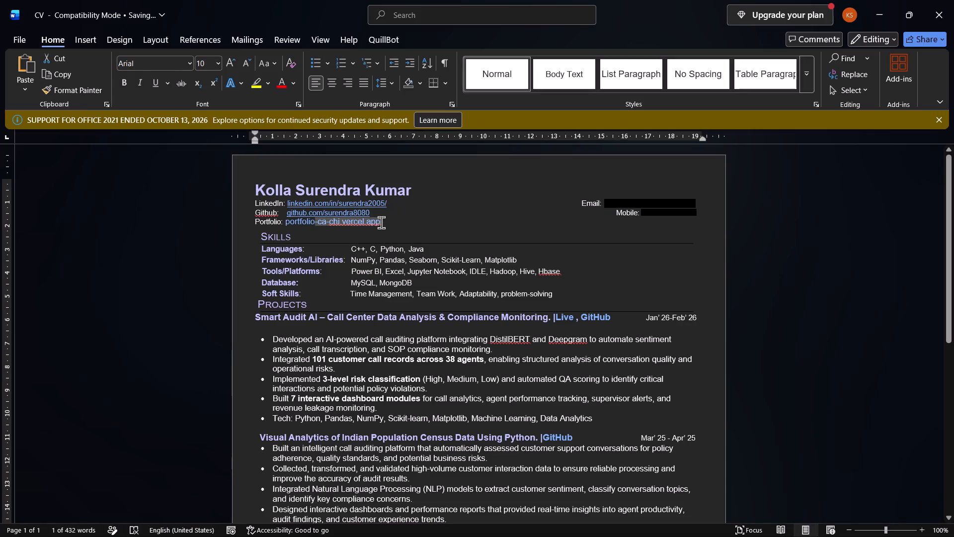
key(shift+Left)
key(shift+Right)
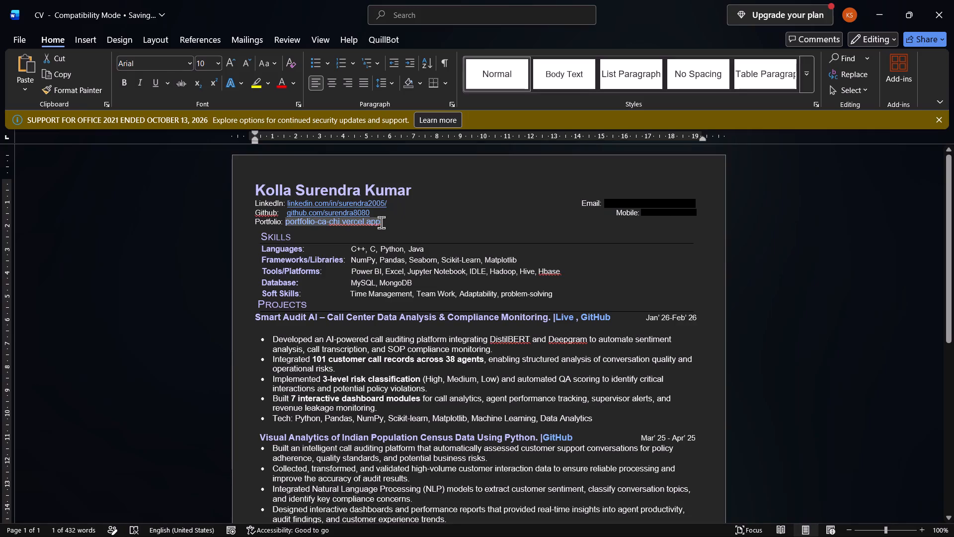
click(218, 60)
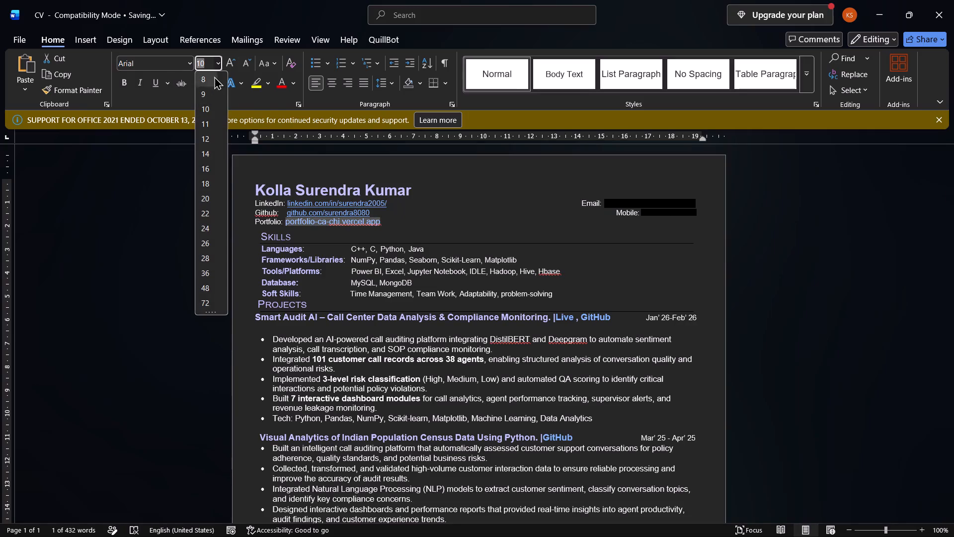
click(207, 94)
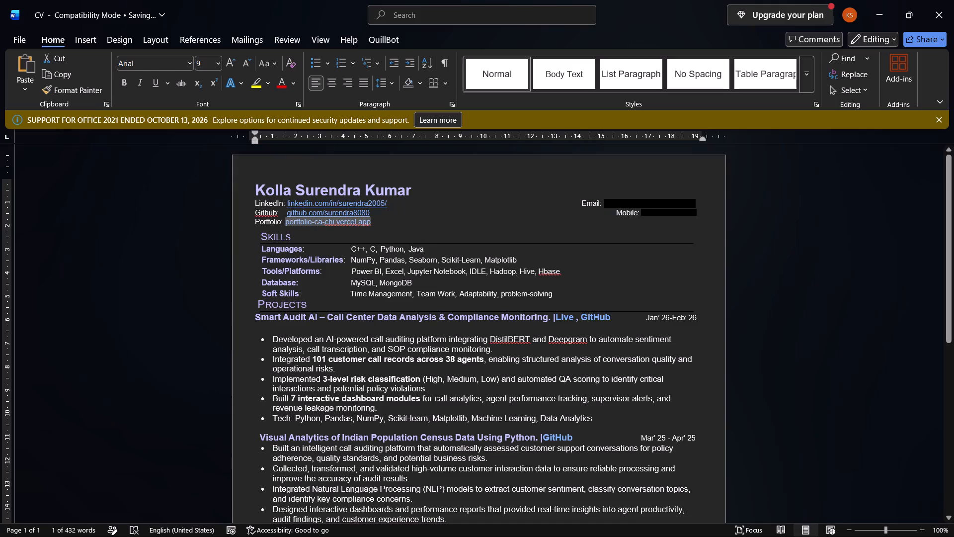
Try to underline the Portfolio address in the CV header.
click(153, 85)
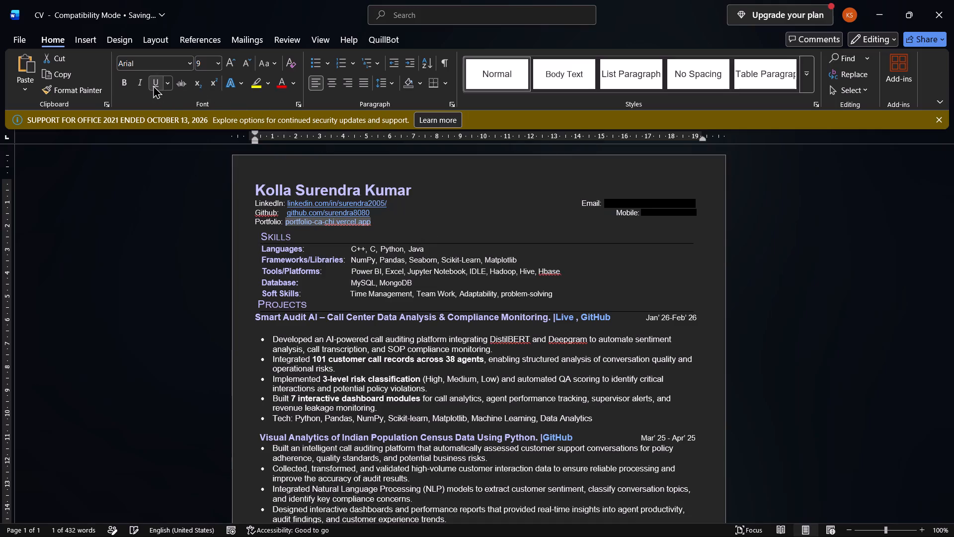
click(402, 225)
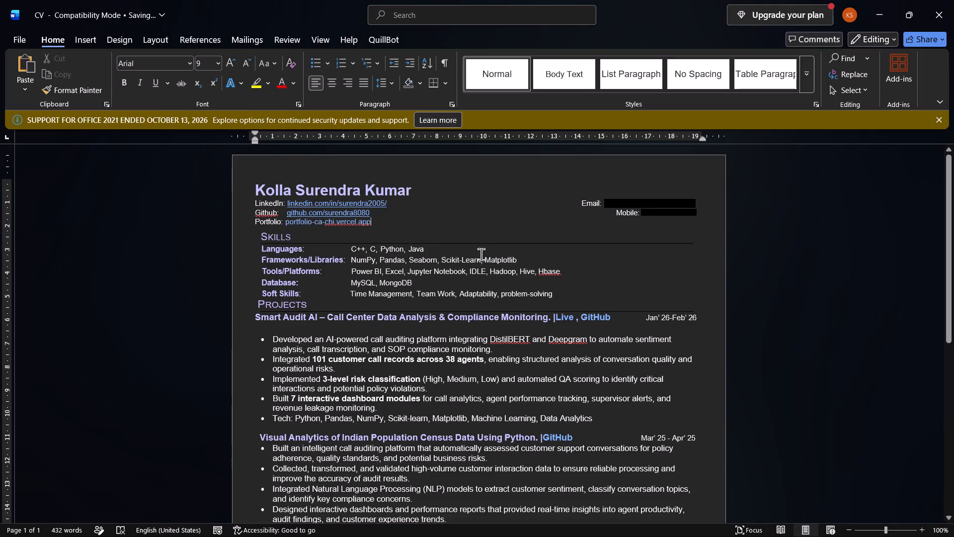
key(shift+Left)
key(shift+Left)
key(shift+Left)
key(shift+Left)
key(shift+Left)
key(shift+Left)
key(shift+Left)
key(shift+Left)
key(shift+Left)
key(shift+Left)
key(shift+Left)
key(shift+Left)
key(shift+Left)
key(shift+Left)
key(shift+Left)
key(shift+Left)
key(shift+Left)
key(shift+Left)
key(shift+Left)
key(shift+Left)
key(shift+Left)
key(shift+Left)
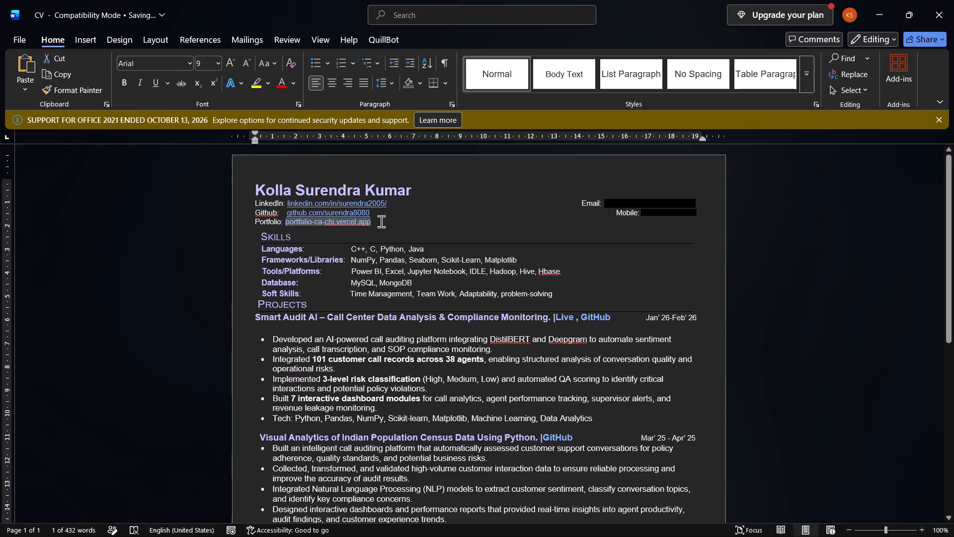
click(155, 83)
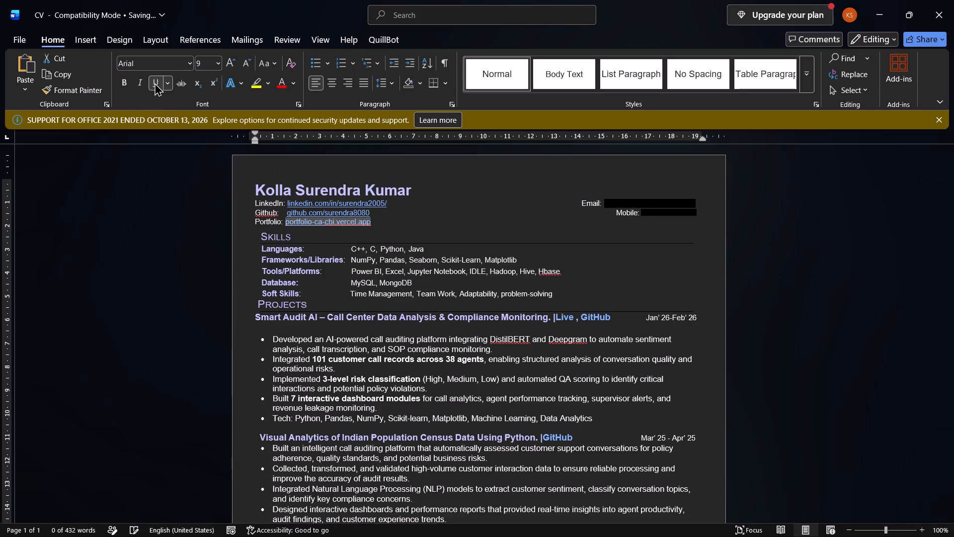
click(206, 243)
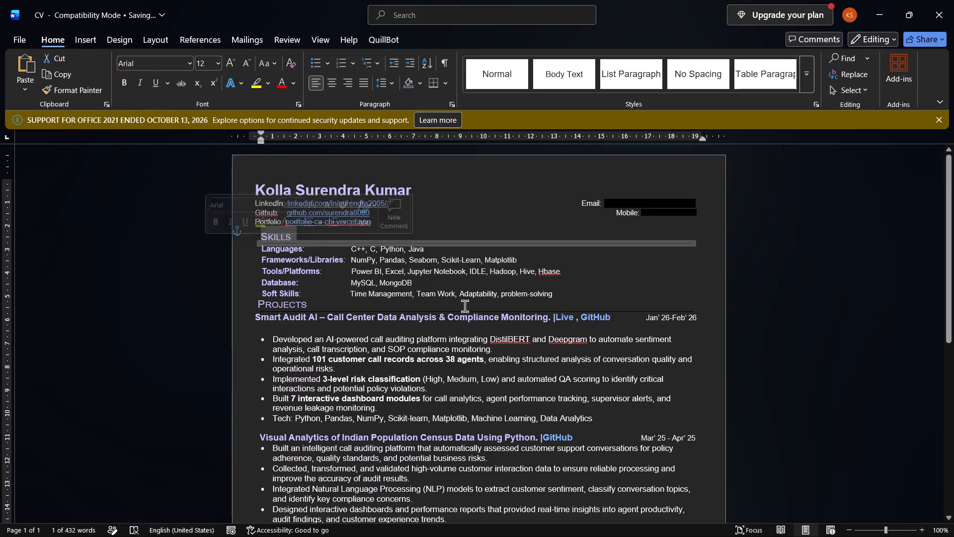
click(515, 202)
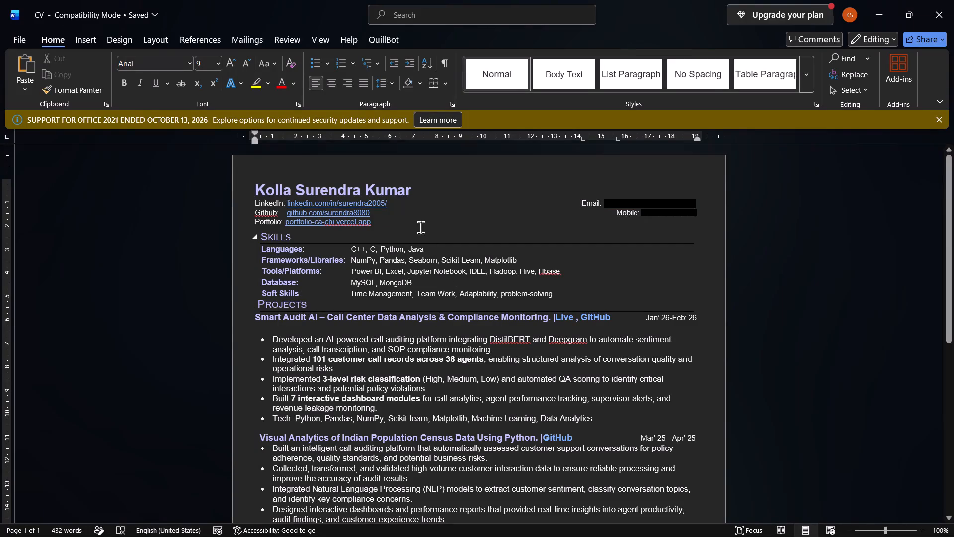
scroll(459, 358, down, 2)
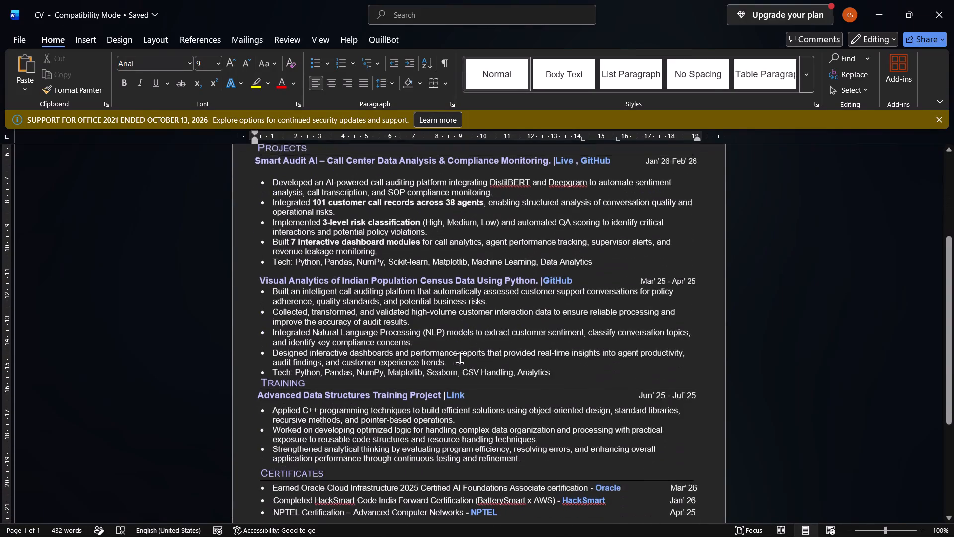
scroll(459, 358, down, 1)
key(ctrl+s)
key(ctrl+s)
key(ctrl+s)
key(ctrl+s)
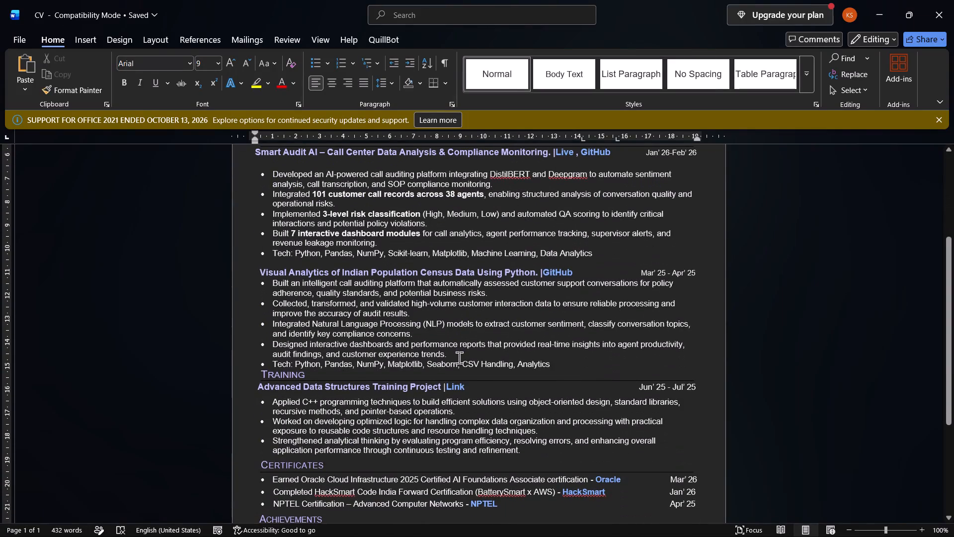
ctrl+click(459, 358)
key(ctrl+s)
key(ctrl+s)
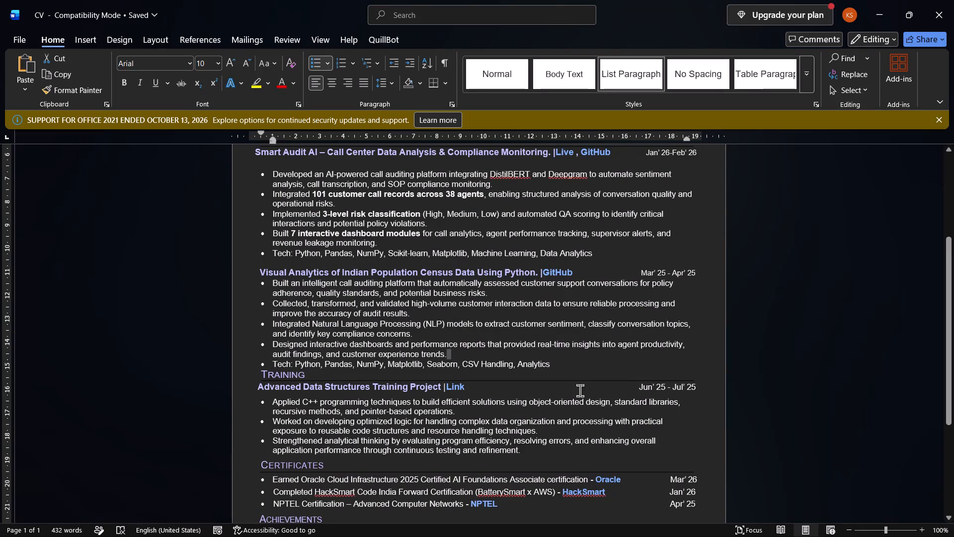